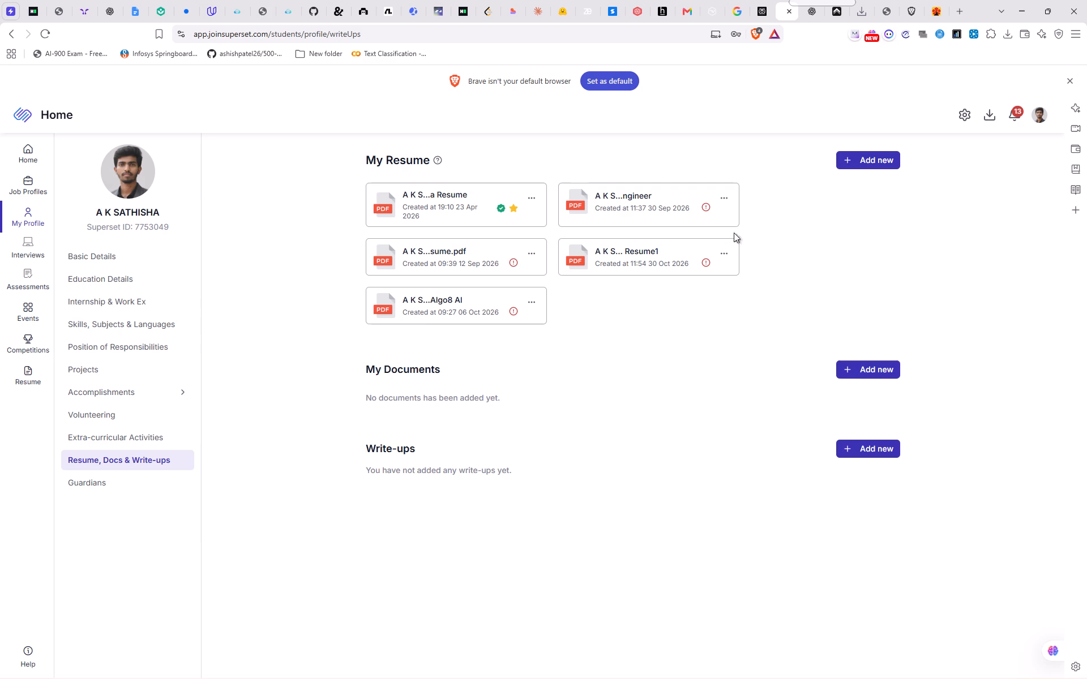
{"action": "left_click", "coordinate": [33, 194]}
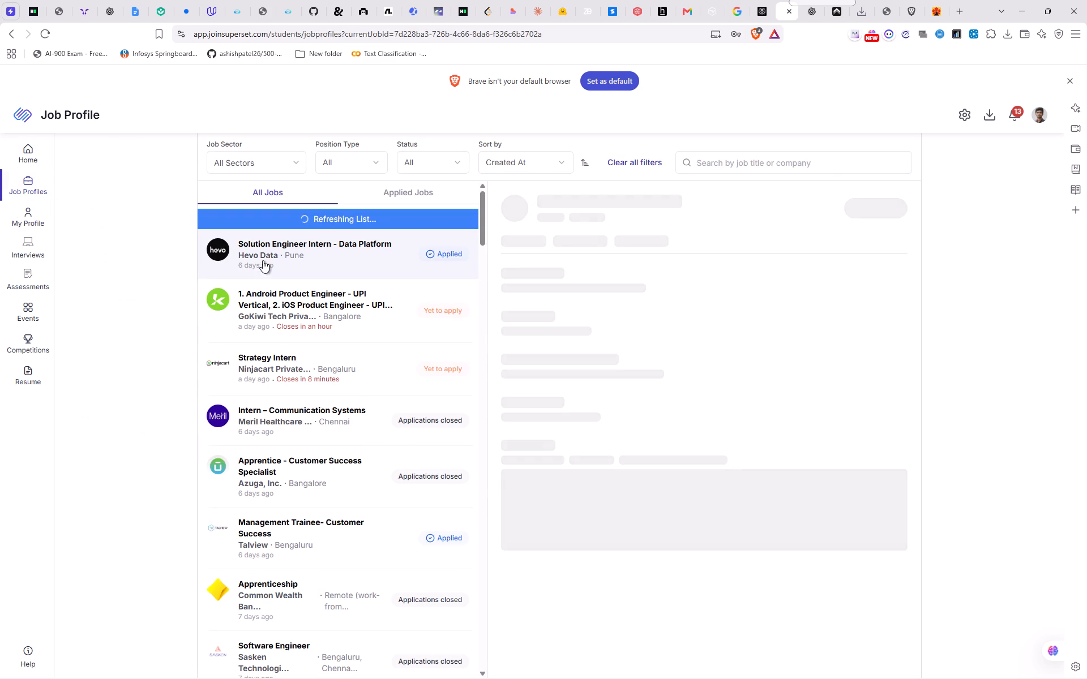
{"action": "left_click", "coordinate": [310, 307]}
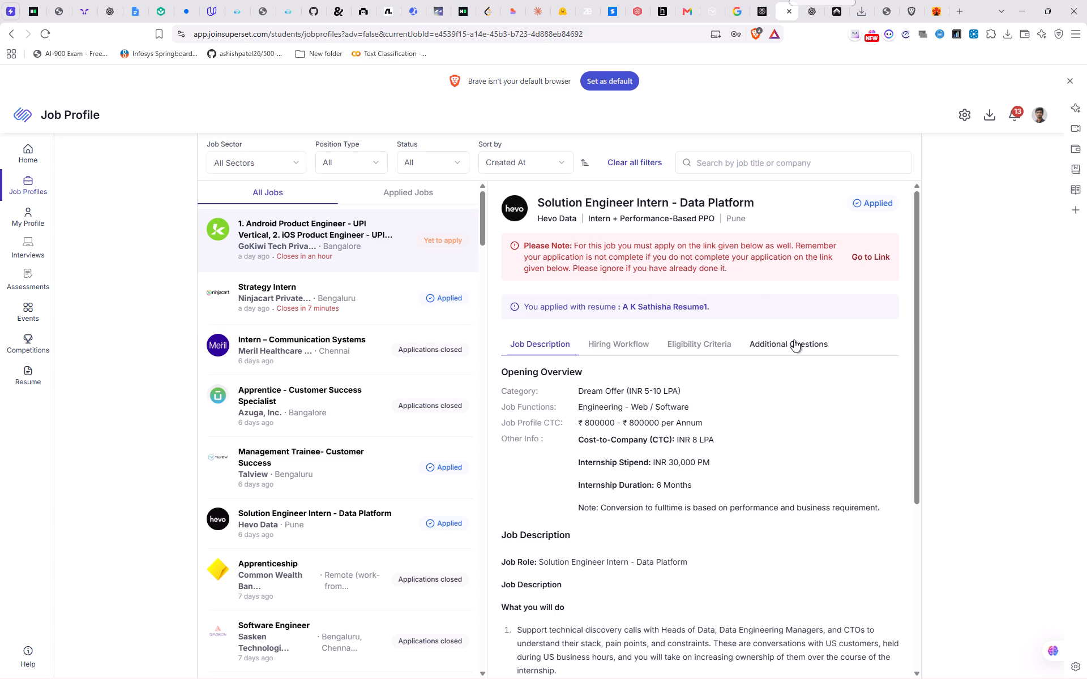
{"action": "scroll", "coordinate": [709, 310], "scroll_direction": "down", "scroll_amount": 2}
{"action": "scroll", "coordinate": [711, 309], "scroll_direction": "up", "scroll_amount": 1}
{"action": "scroll", "coordinate": [711, 309], "scroll_direction": "down", "scroll_amount": 1}
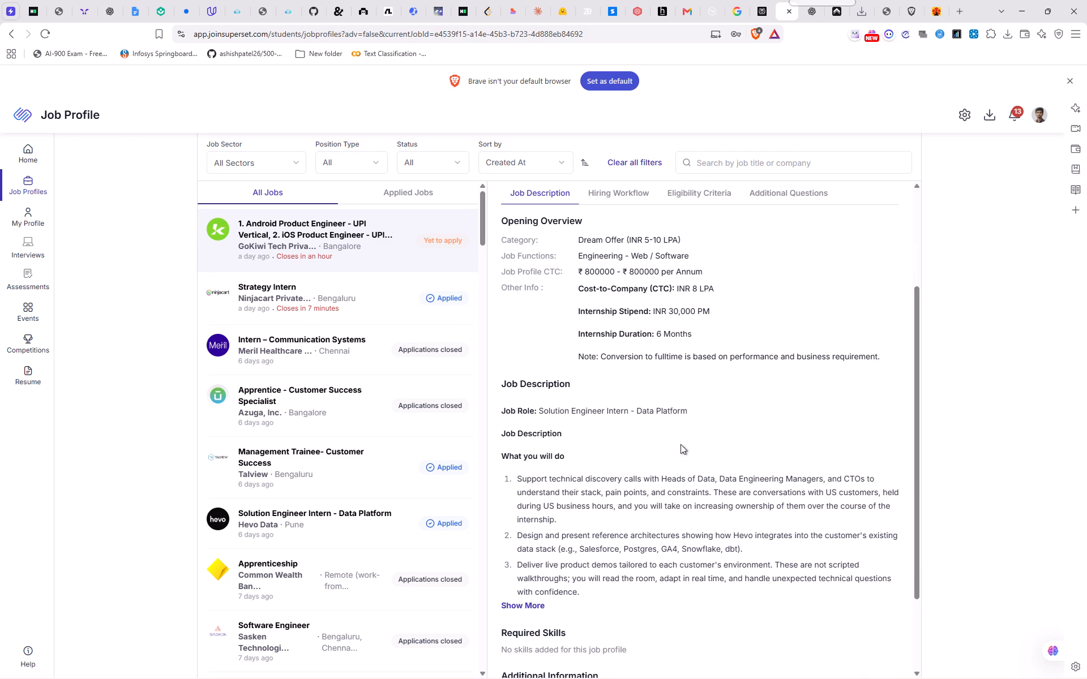
{"action": "left_click", "coordinate": [533, 609]}
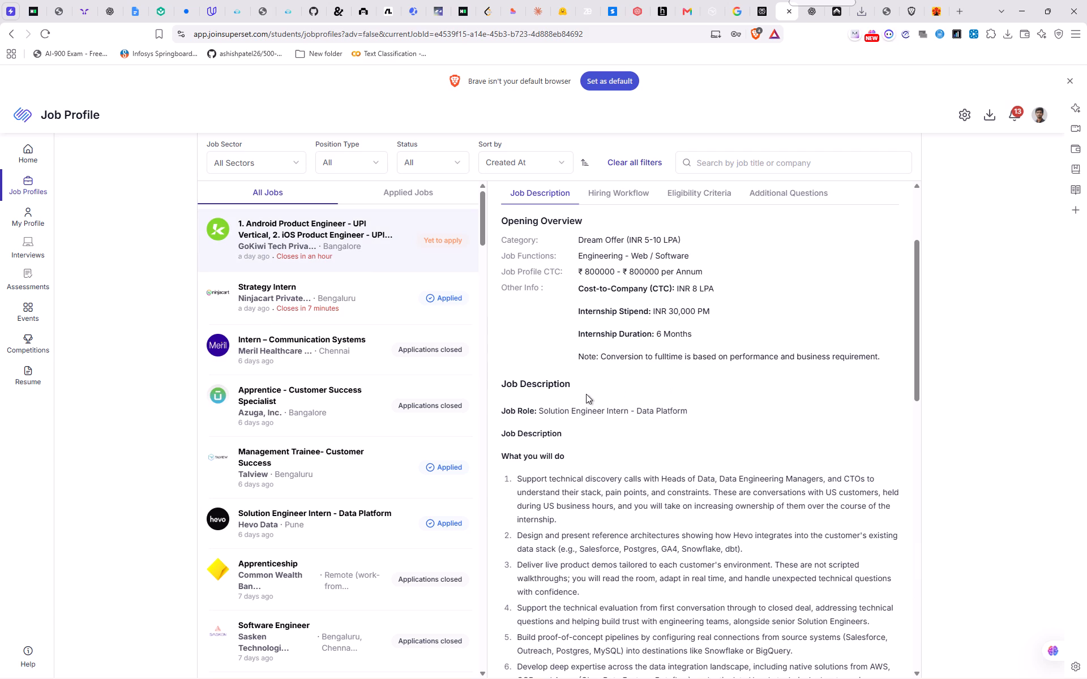
Review the responsibilities, must-haves and nice-to-haves in Hevo Data's Solution Engineer Intern - Data Platform description.
{"action": "scroll", "coordinate": [624, 380], "scroll_direction": "down", "scroll_amount": 4}
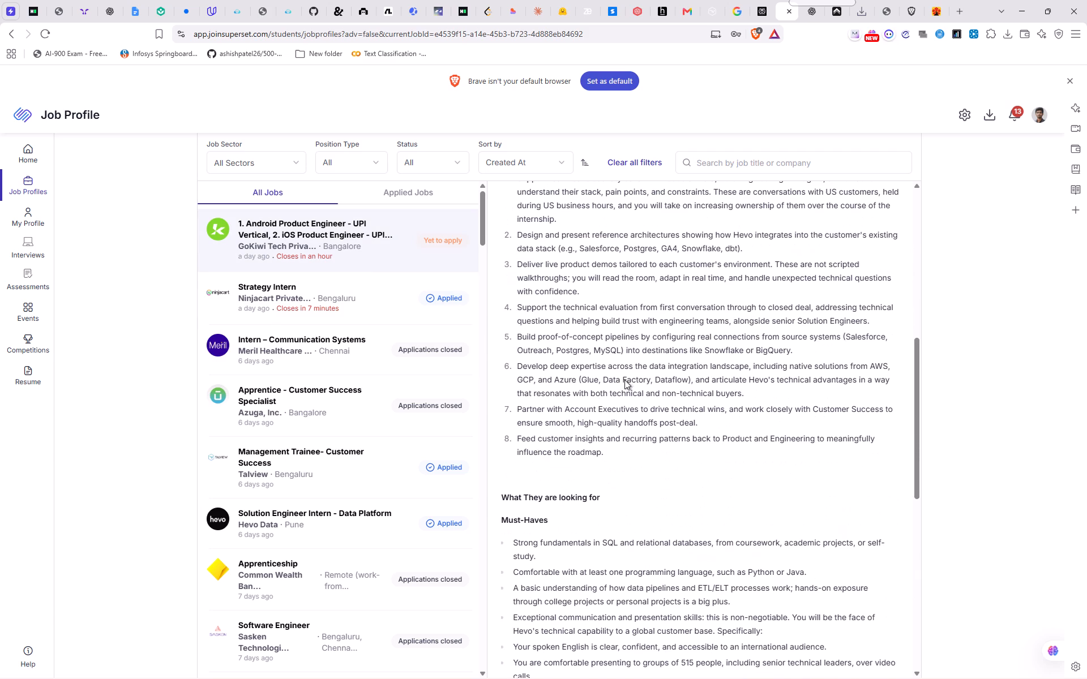
{"action": "scroll", "coordinate": [626, 377], "scroll_direction": "down", "scroll_amount": 3}
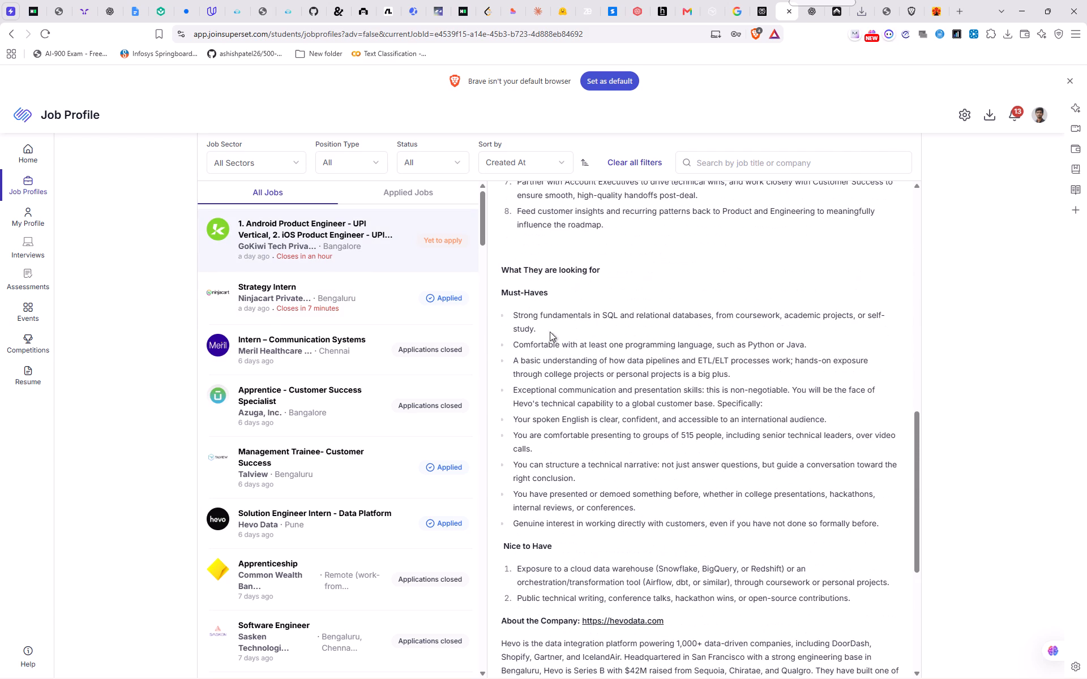
{"action": "scroll", "coordinate": [600, 277], "scroll_direction": "up", "scroll_amount": 19}
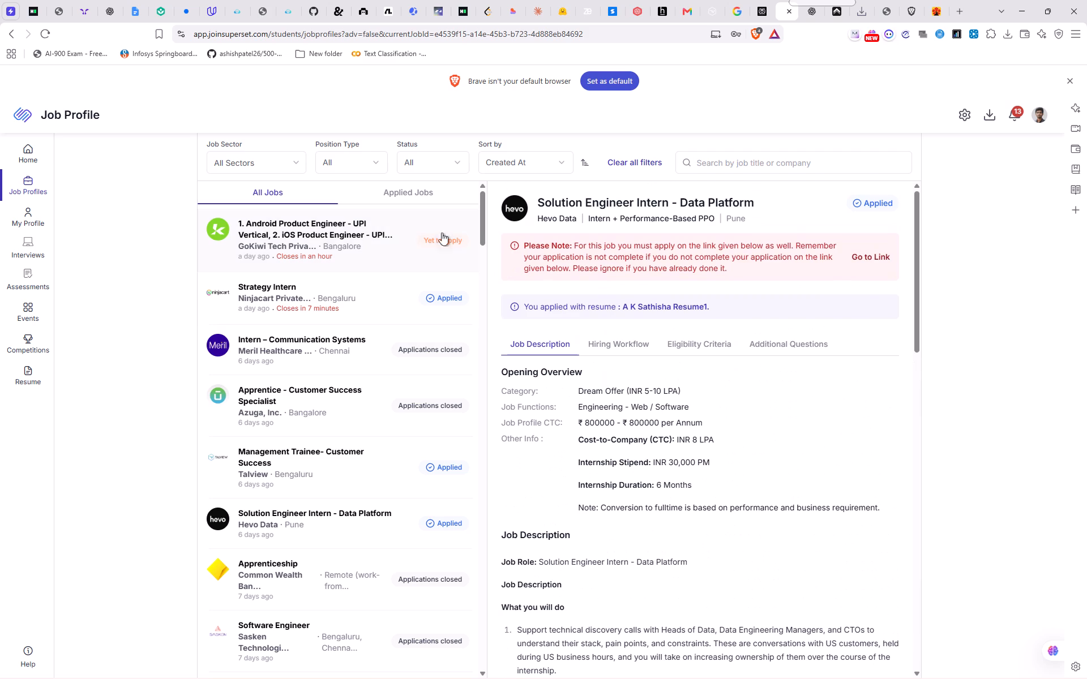
Reload the job profiles page, open GoKiwi Tech's Android/iOS Product Engineer - UPI Vertical posting, and expand its full job description.
{"action": "left_click", "coordinate": [326, 263]}
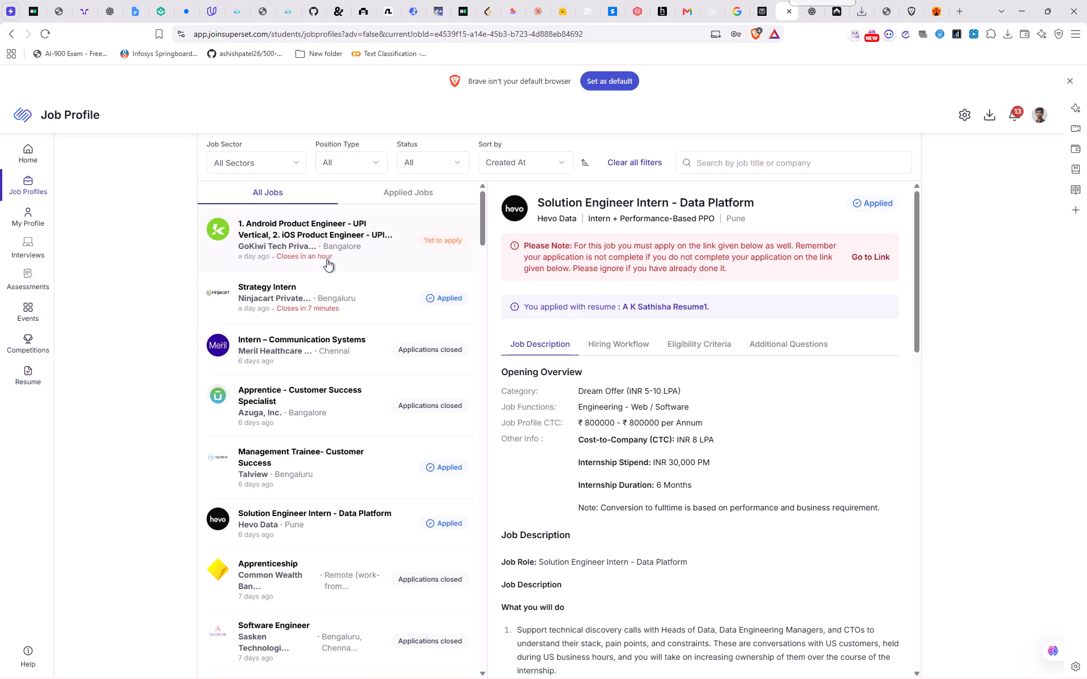
{"action": "double_click", "coordinate": [332, 248]}
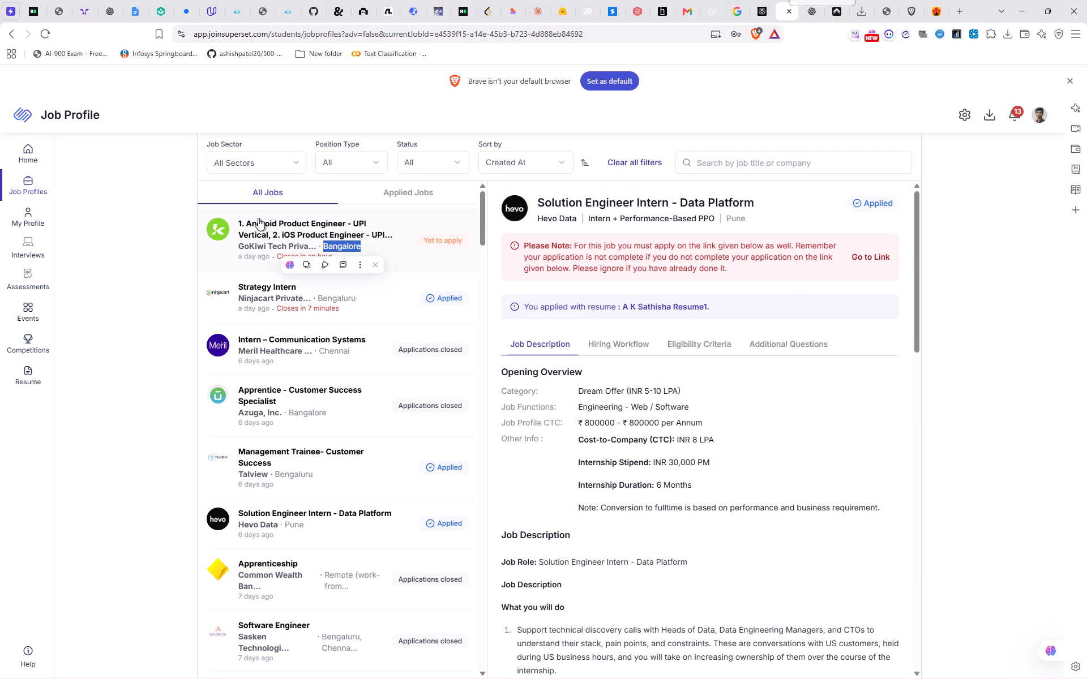
{"action": "left_click", "coordinate": [258, 218]}
{"action": "scroll", "coordinate": [478, 214], "scroll_direction": "up", "scroll_amount": 1}
{"action": "scroll", "coordinate": [478, 214], "scroll_direction": "down", "scroll_amount": 1}
{"action": "scroll", "coordinate": [479, 214], "scroll_direction": "up", "scroll_amount": 2}
{"action": "scroll", "coordinate": [481, 214], "scroll_direction": "down", "scroll_amount": 1}
{"action": "scroll", "coordinate": [426, 253], "scroll_direction": "up", "scroll_amount": 1}
{"action": "scroll", "coordinate": [423, 255], "scroll_direction": "down", "scroll_amount": 1}
{"action": "scroll", "coordinate": [422, 256], "scroll_direction": "up", "scroll_amount": 3}
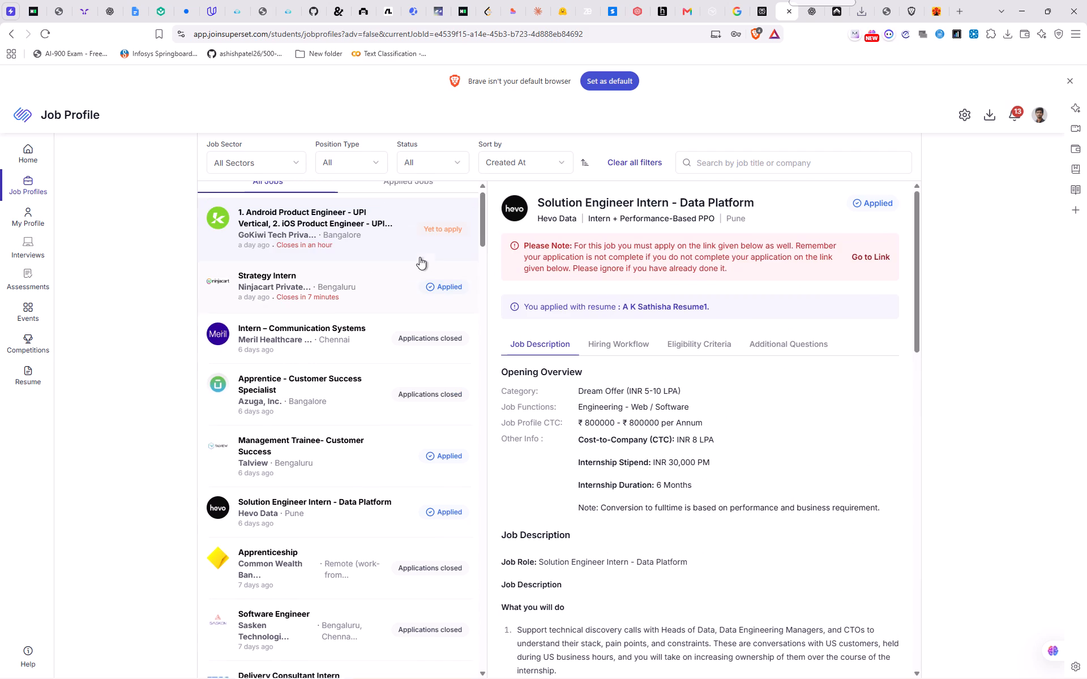
{"action": "left_click", "coordinate": [42, 34]}
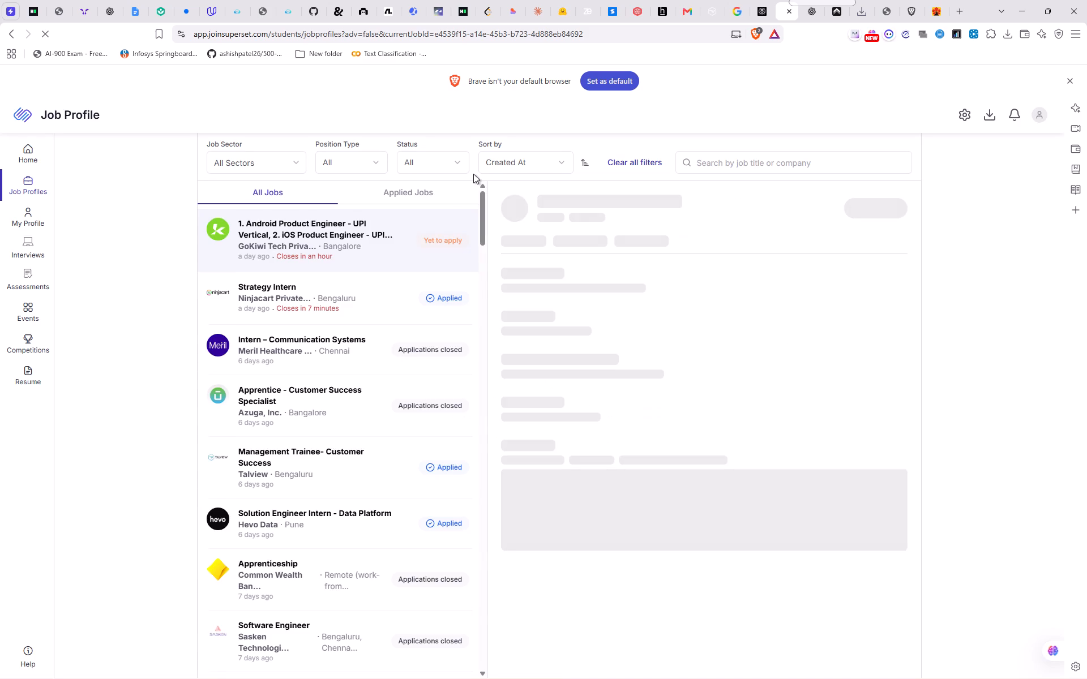
{"action": "left_click", "coordinate": [346, 245]}
{"action": "scroll", "coordinate": [588, 250], "scroll_direction": "down", "scroll_amount": 2}
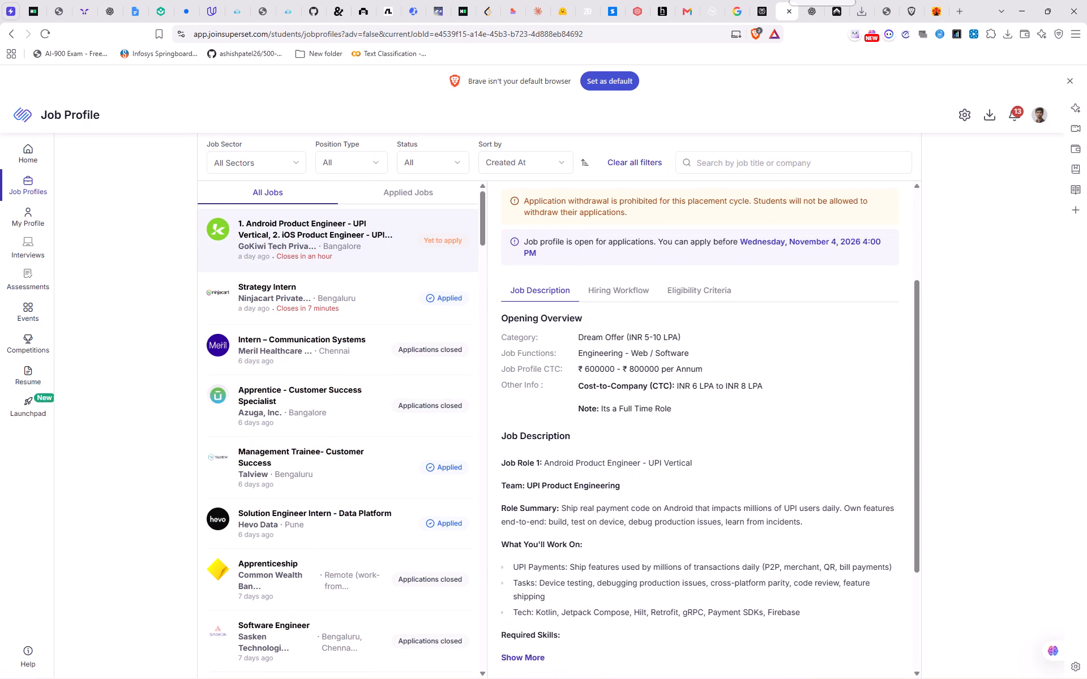
{"action": "scroll", "coordinate": [538, 362], "scroll_direction": "down", "scroll_amount": 2}
{"action": "left_click", "coordinate": [534, 503]}
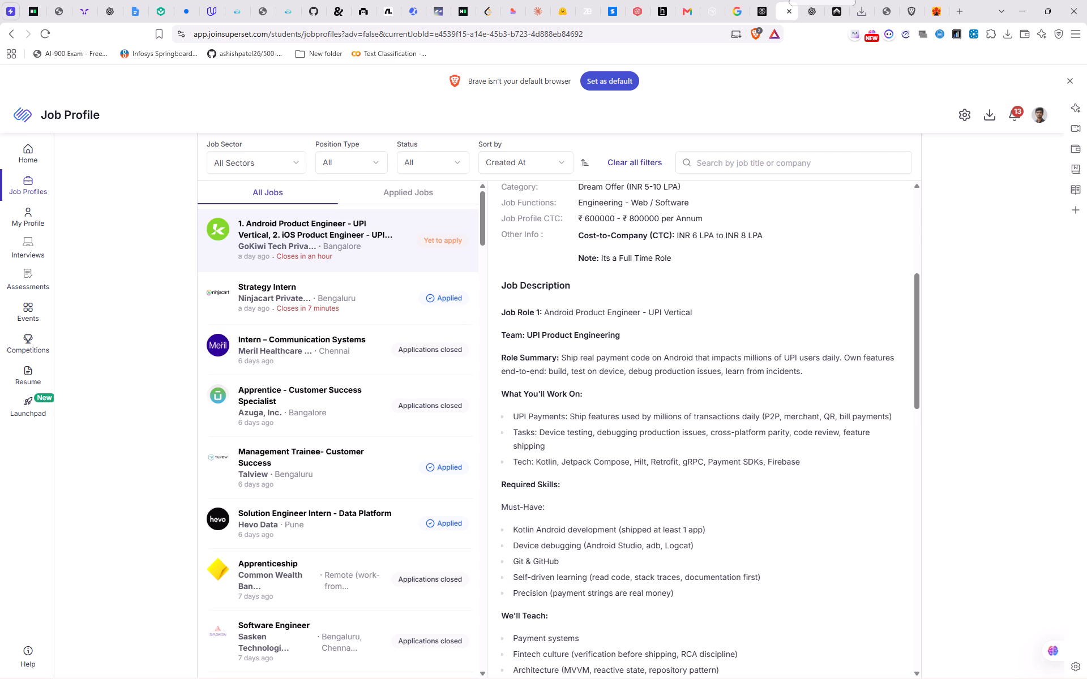
Copy the Android Product Engineer - UPI Vertical text from the "Job Description" heading through "Cross-platform thinking" under "We'll Teach".
{"action": "left_click_drag", "start_coordinate": [502, 314], "coordinate": [523, 325]}
{"action": "left_click", "coordinate": [513, 279]}
{"action": "left_click_drag", "start_coordinate": [502, 282], "coordinate": [575, 381]}
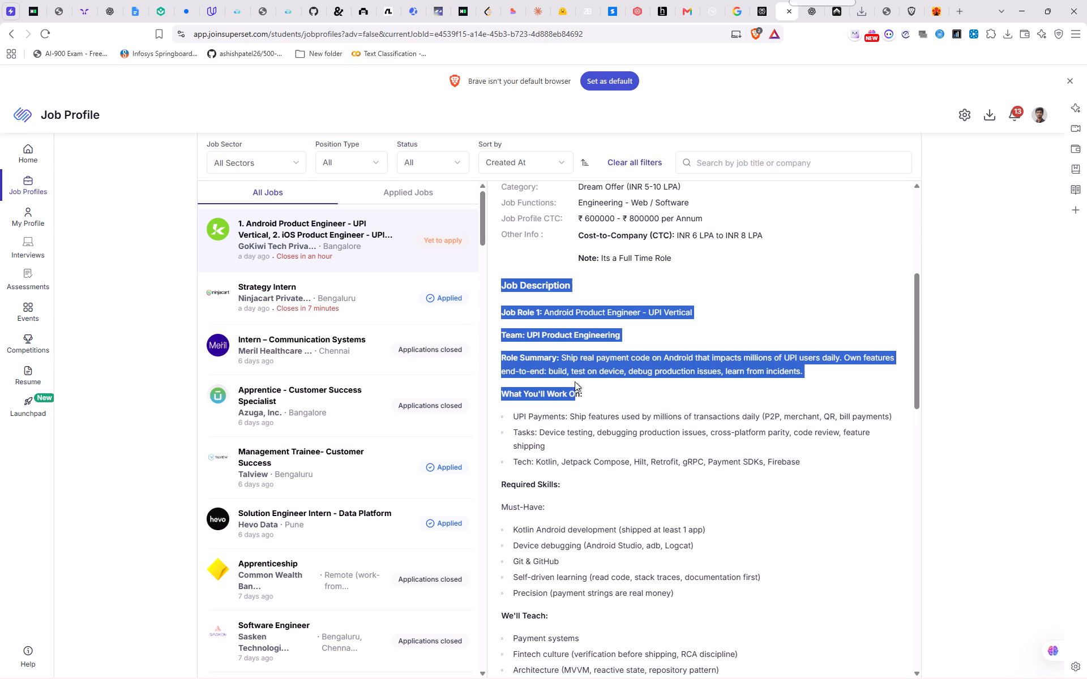
{"action": "left_click_drag", "start_coordinate": [575, 381], "coordinate": [579, 578]}
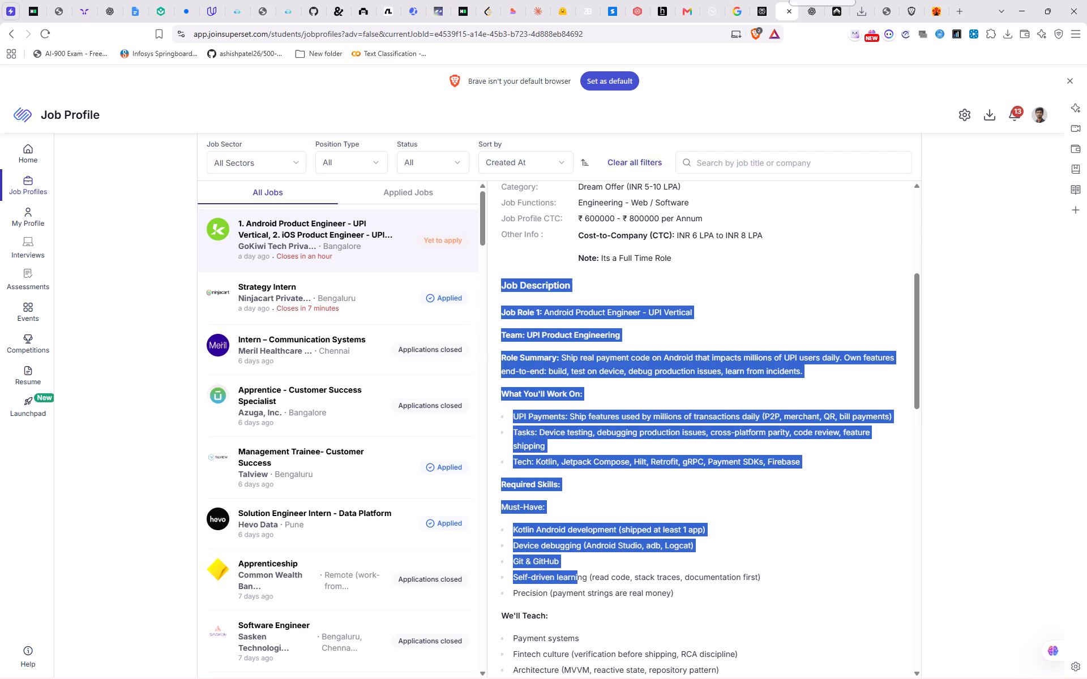
{"action": "left_click_drag", "start_coordinate": [579, 578], "coordinate": [580, 671]}
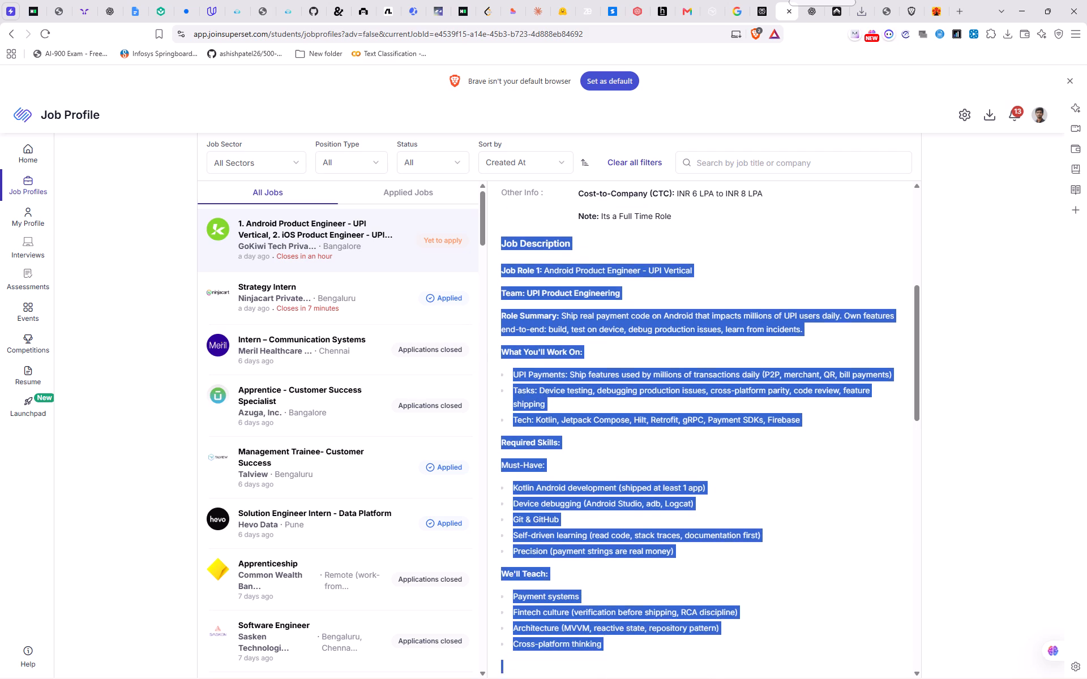
{"action": "left_click_drag", "start_coordinate": [580, 671], "coordinate": [649, 477]}
{"action": "key", "text": "ctrl+c"}
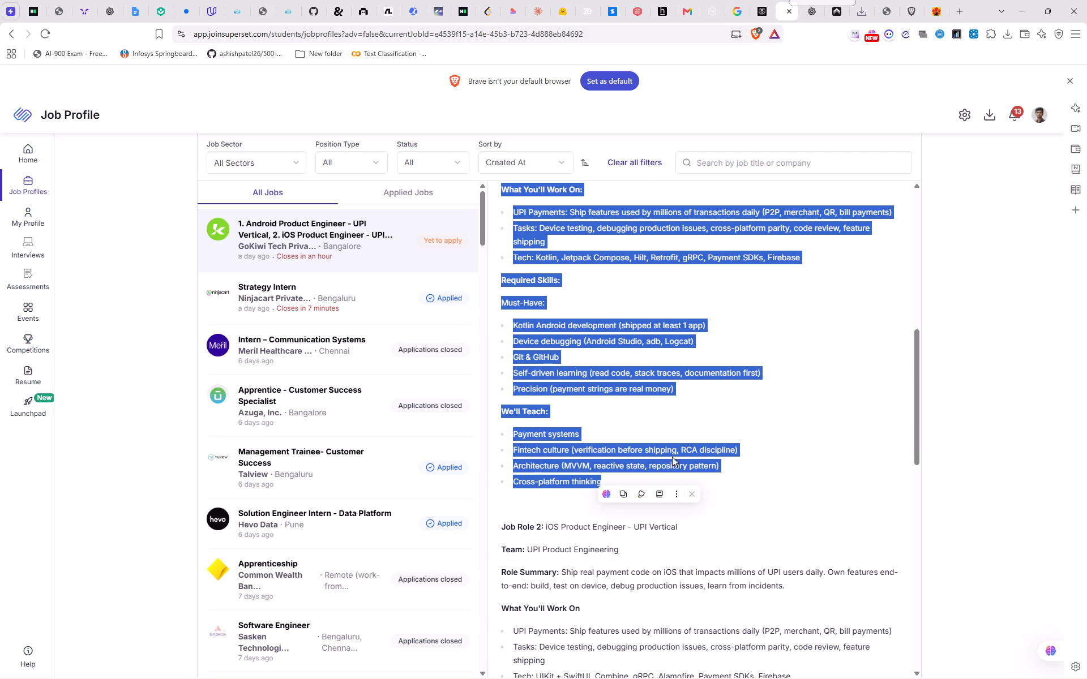
{"action": "scroll", "coordinate": [806, 446], "scroll_direction": "down", "scroll_amount": 7}
{"action": "scroll", "coordinate": [813, 414], "scroll_direction": "up", "scroll_amount": 1}
{"action": "scroll", "coordinate": [813, 414], "scroll_direction": "down", "scroll_amount": 1}
{"action": "scroll", "coordinate": [813, 414], "scroll_direction": "up", "scroll_amount": 7}
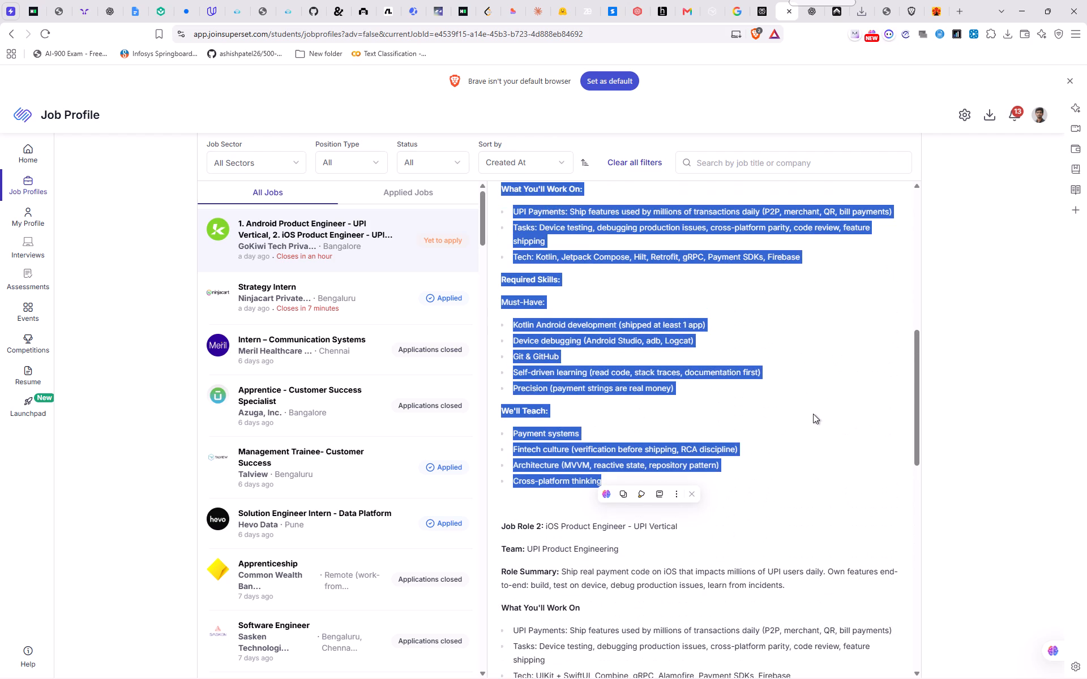
{"action": "scroll", "coordinate": [813, 414], "scroll_direction": "down", "scroll_amount": 2}
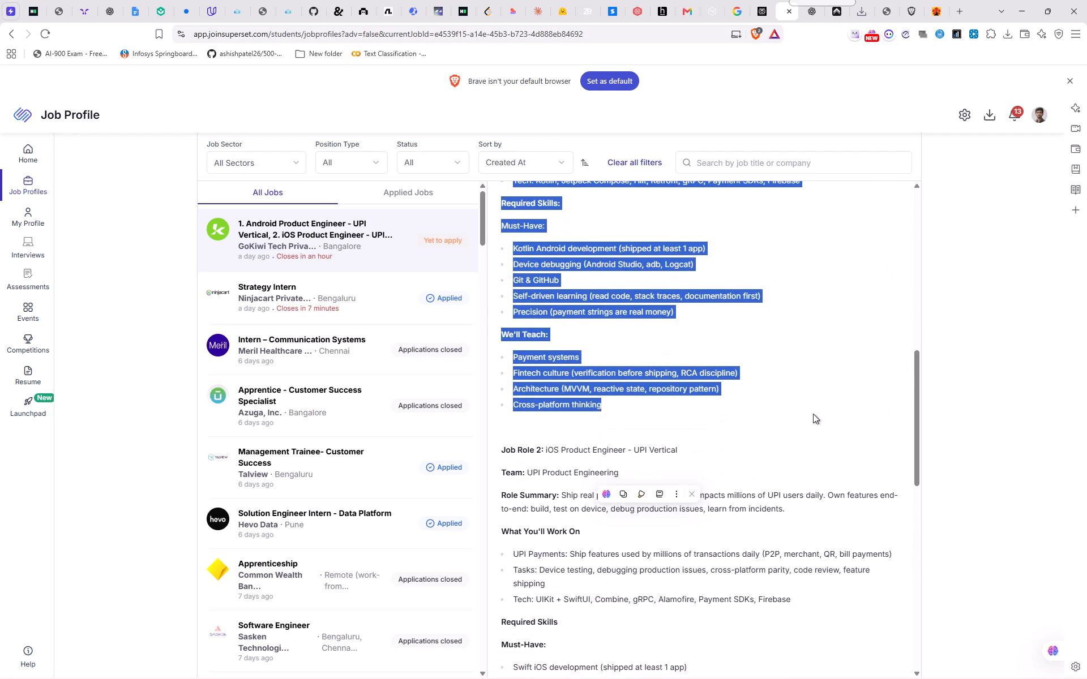
{"action": "scroll", "coordinate": [813, 414], "scroll_direction": "down", "scroll_amount": 2}
{"action": "scroll", "coordinate": [813, 413], "scroll_direction": "up", "scroll_amount": 1}
{"action": "scroll", "coordinate": [813, 413], "scroll_direction": "down", "scroll_amount": 1}
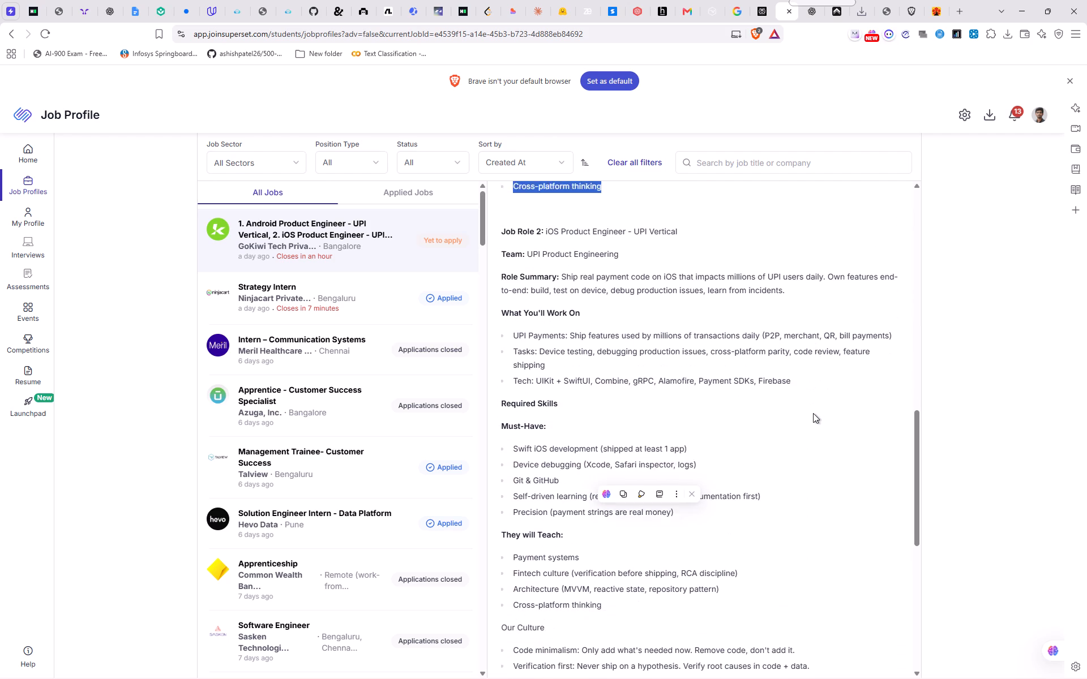
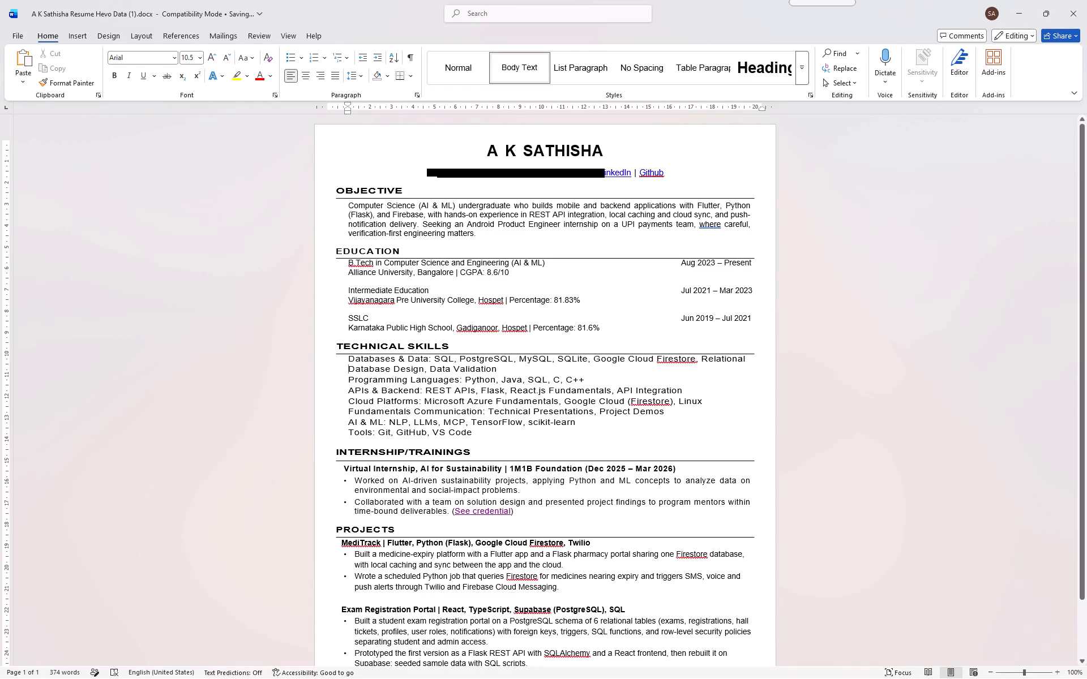
{"action": "left_click", "coordinate": [346, 372]}
{"action": "key", "text": "Return"}
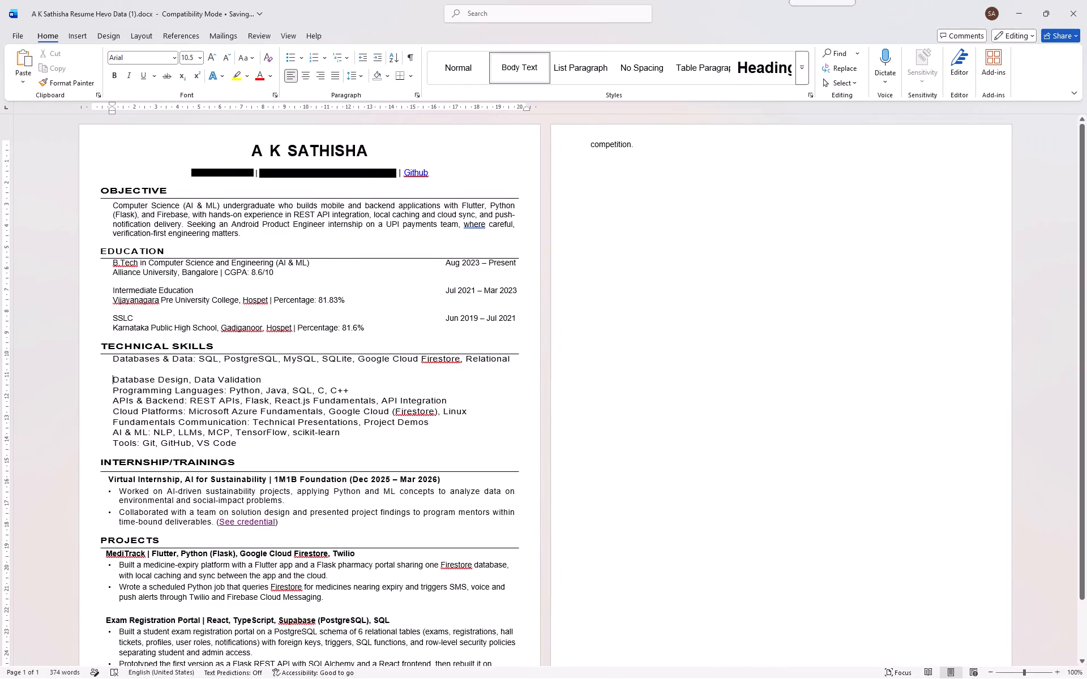
{"action": "left_click", "coordinate": [200, 369]}
{"action": "key", "text": "ctrl+v"}
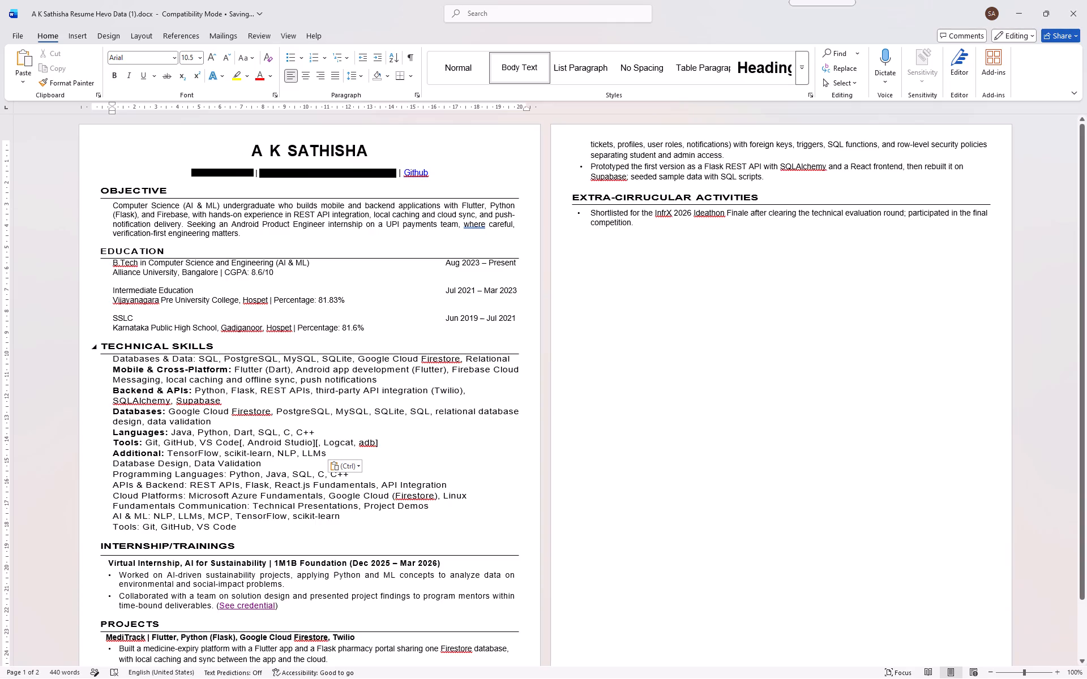
Delete the old Databases & Data line and its empty line above Mobile & Cross-Platform, keeping the pasted block's indent.
{"action": "left_click_drag", "start_coordinate": [112, 359], "coordinate": [513, 362]}
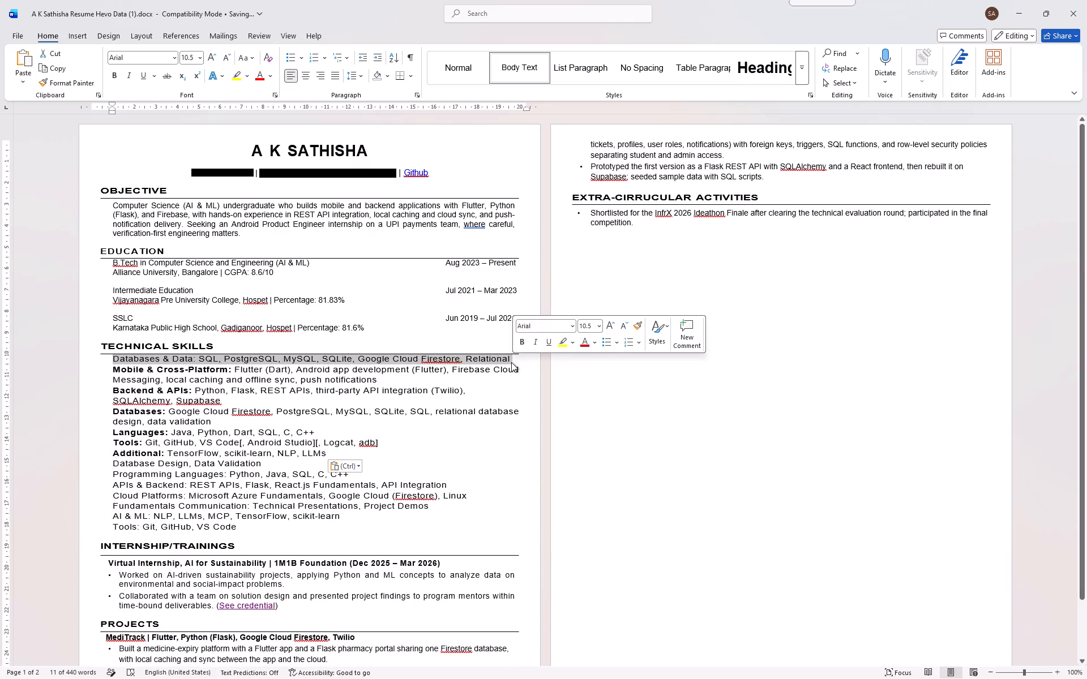
{"action": "key", "text": "BackSpace"}
{"action": "key", "text": "Down"}
{"action": "key", "text": "BackSpace"}
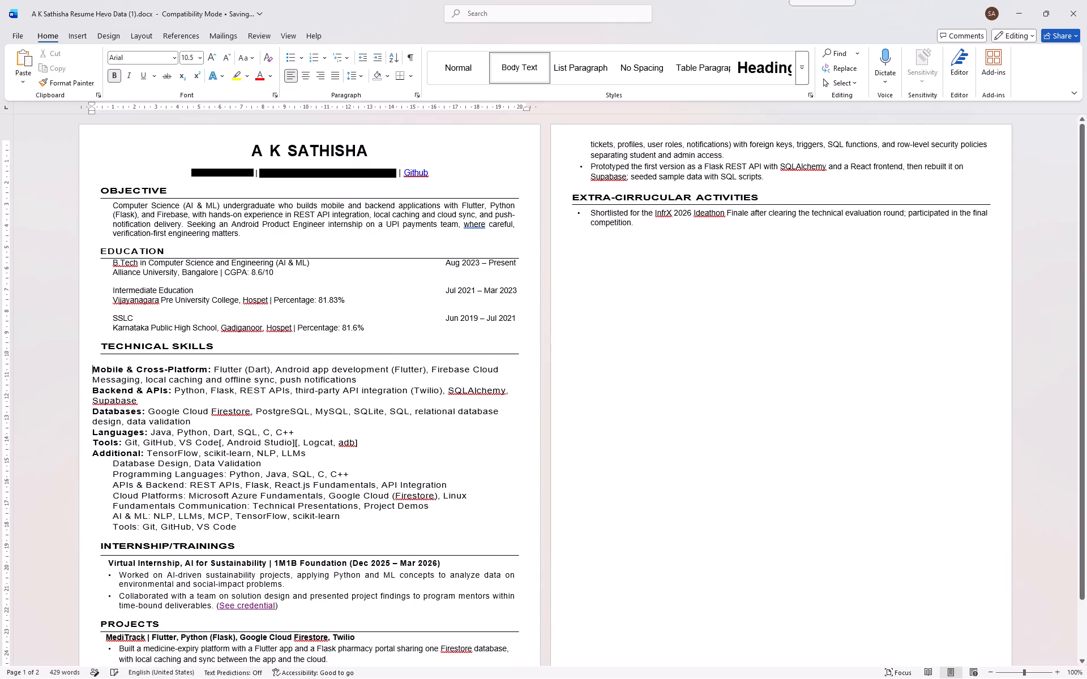
{"action": "key", "text": "BackSpace"}
{"action": "key", "text": "ctrl+z"}
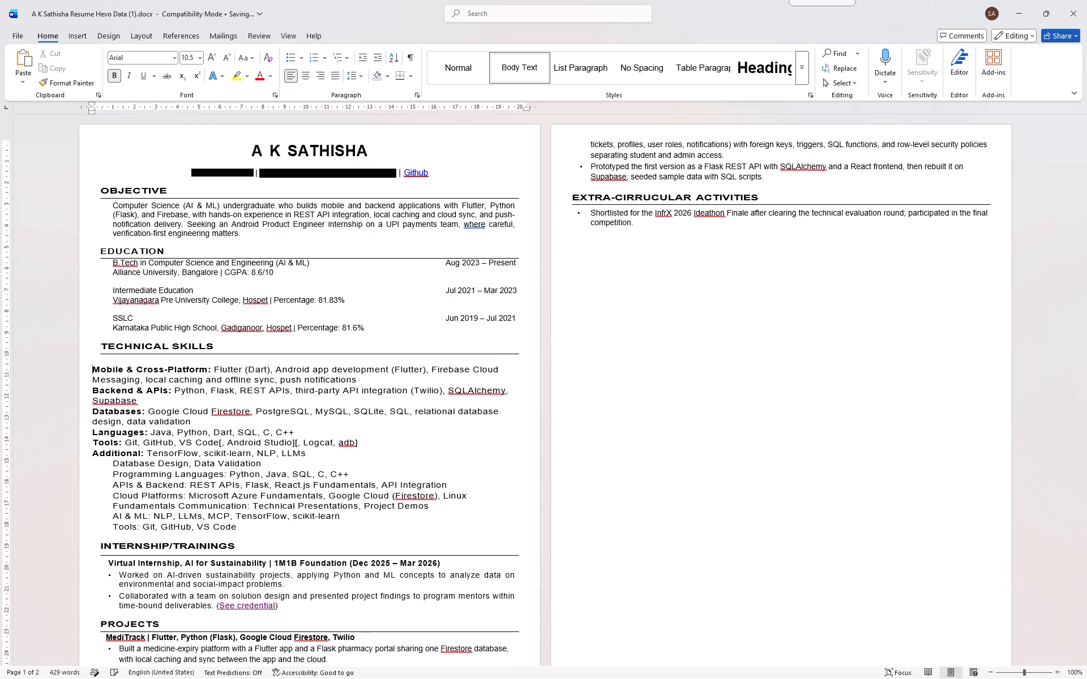
{"action": "key", "text": "ctrl+z"}
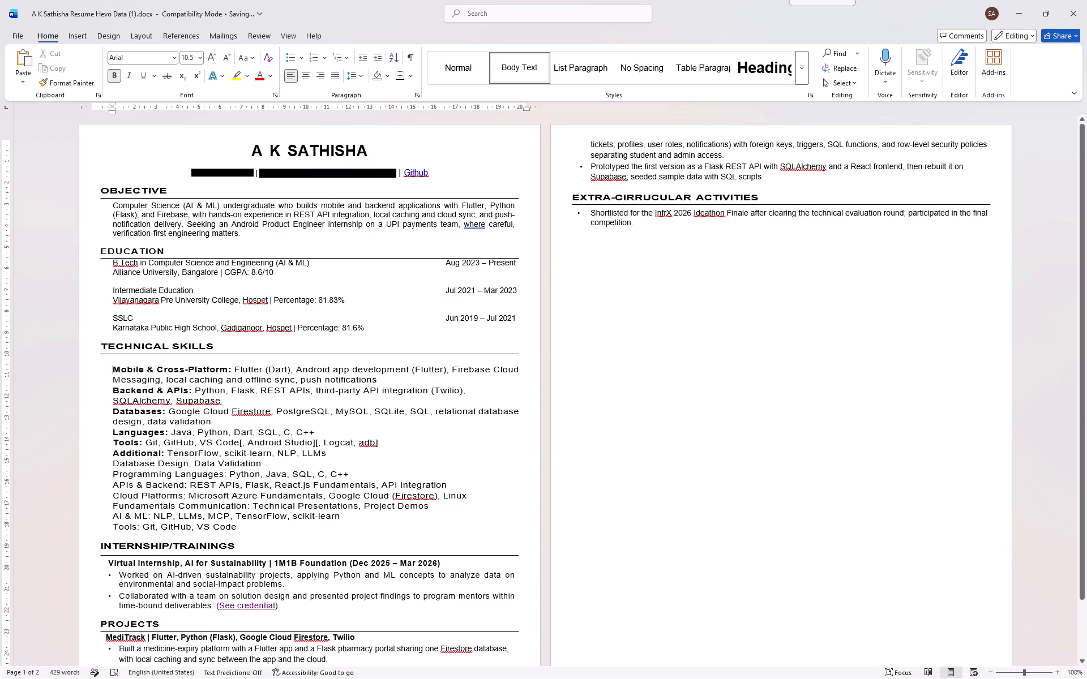
{"action": "left_click", "coordinate": [251, 359]}
{"action": "key", "text": "BackSpace"}
{"action": "key", "text": "BackSpace"}
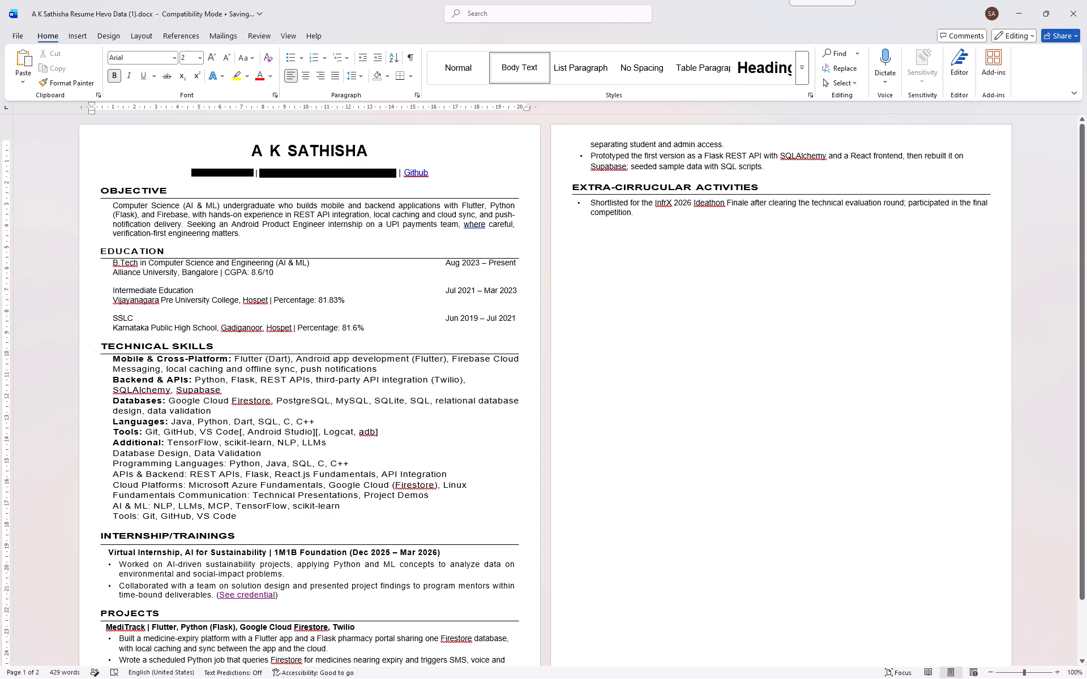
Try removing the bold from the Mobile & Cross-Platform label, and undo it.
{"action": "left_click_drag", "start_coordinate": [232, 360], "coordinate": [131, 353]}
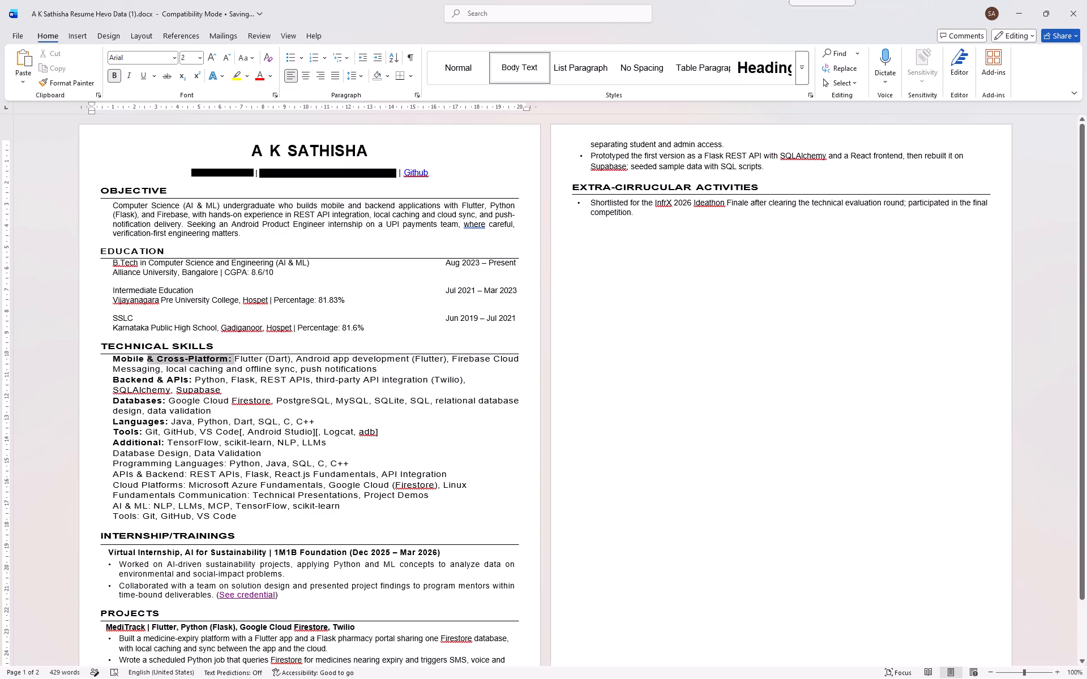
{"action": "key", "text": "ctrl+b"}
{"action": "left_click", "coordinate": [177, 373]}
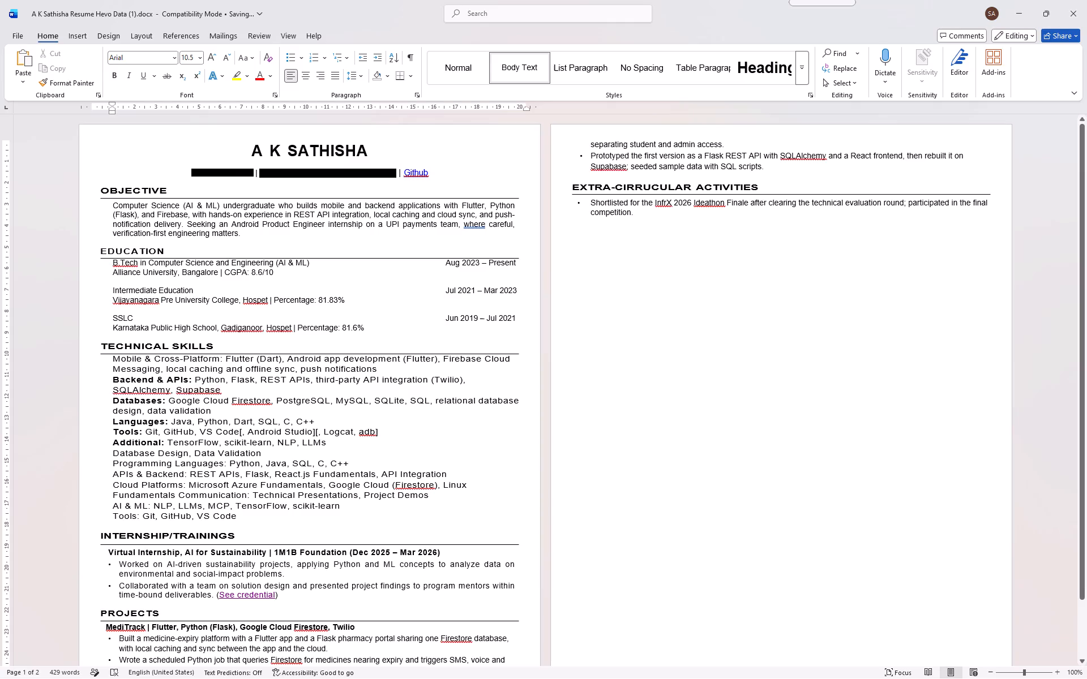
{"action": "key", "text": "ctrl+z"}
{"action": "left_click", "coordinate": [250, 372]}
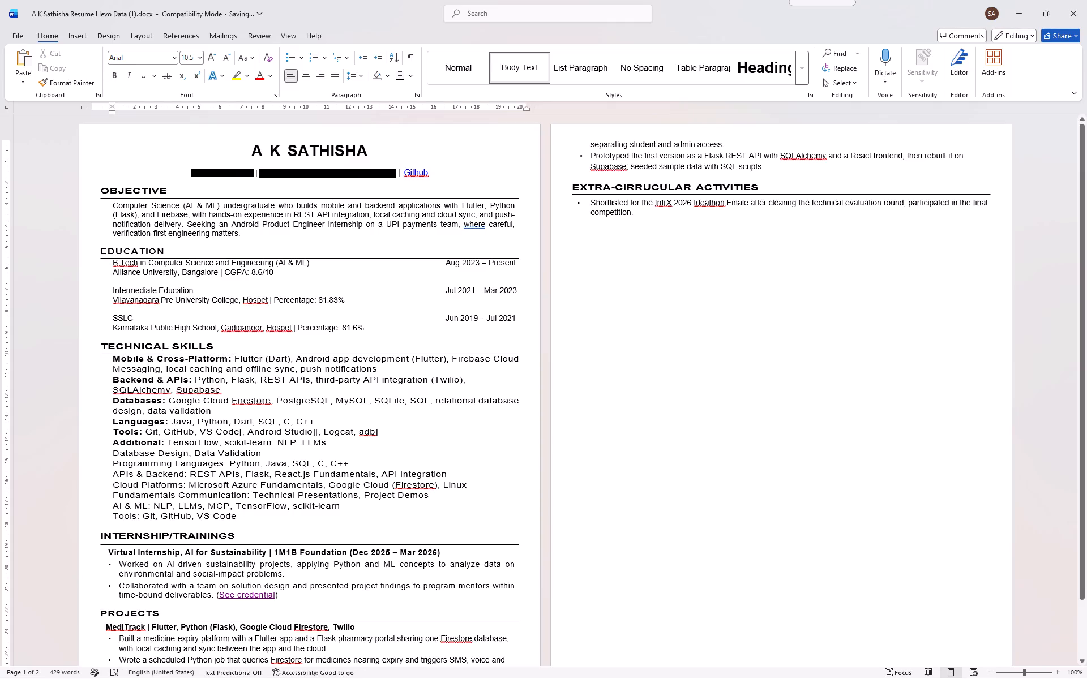
Delete the old skill lines below Additional, from Database Design, Data Validation through Tools, including the leftover empty line.
{"action": "key", "text": "ctrl+equal"}
{"action": "key", "text": "ctrl+equal"}
{"action": "key", "text": "ctrl+equal"}
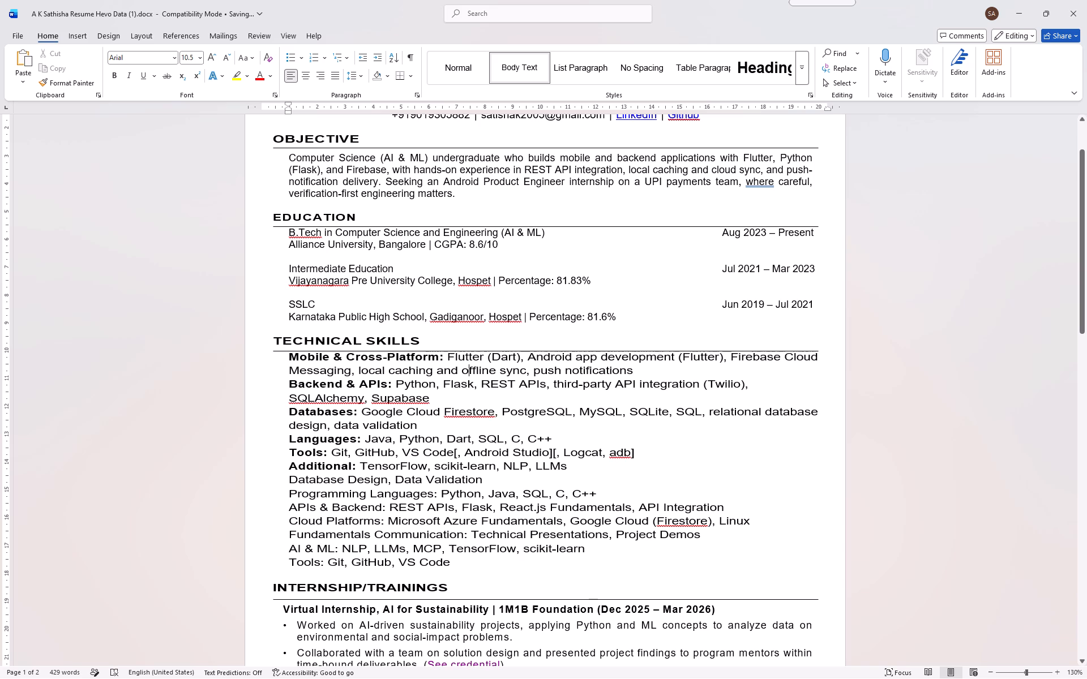
{"action": "left_click_drag", "start_coordinate": [289, 482], "coordinate": [449, 559]}
{"action": "key", "text": "BackSpace"}
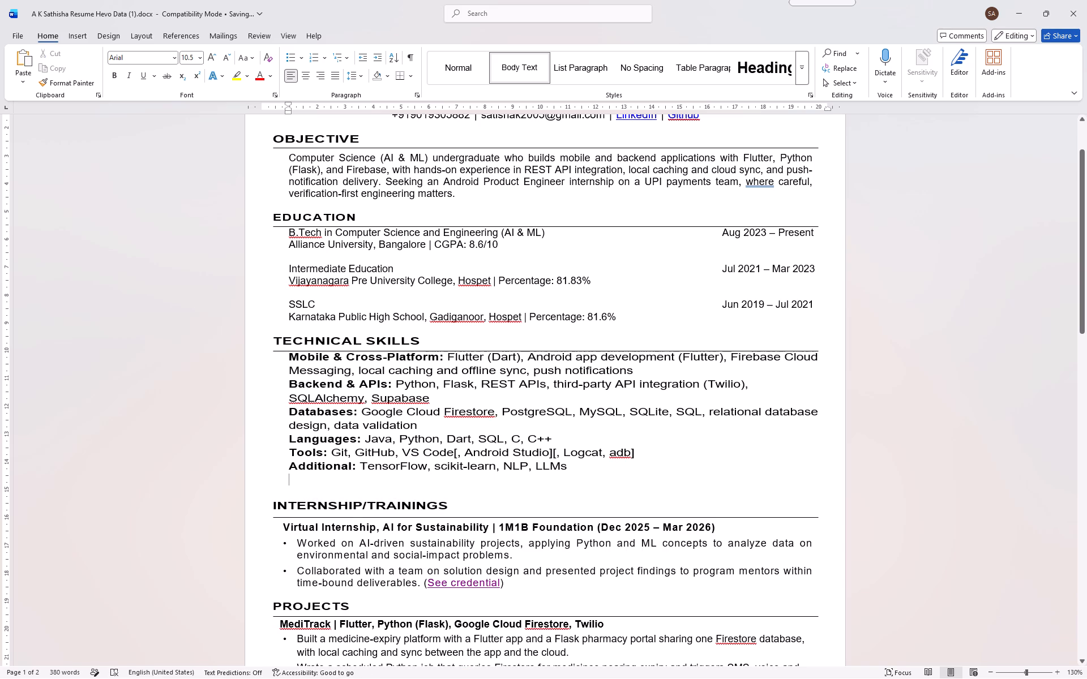
{"action": "key", "text": "BackSpace"}
{"action": "key", "text": "BackSpace"}
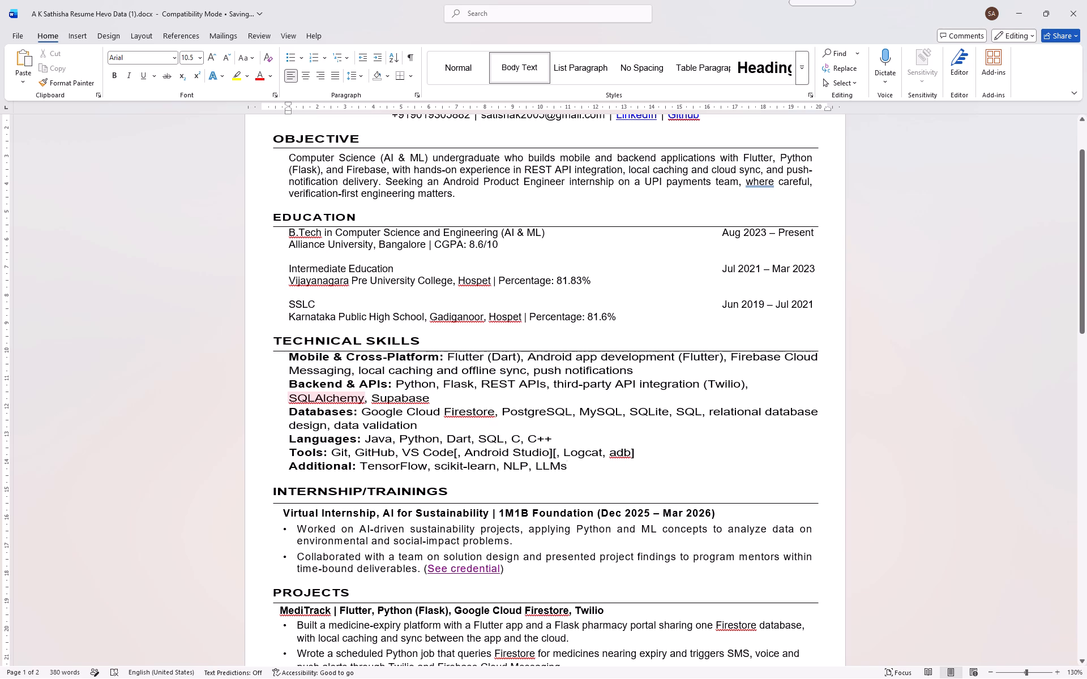
Cut SQLAlchemy and its comma from the Backend & APIs line so Supabase directly follows third-party API integration (Twilio).
{"action": "left_click", "coordinate": [291, 397]}
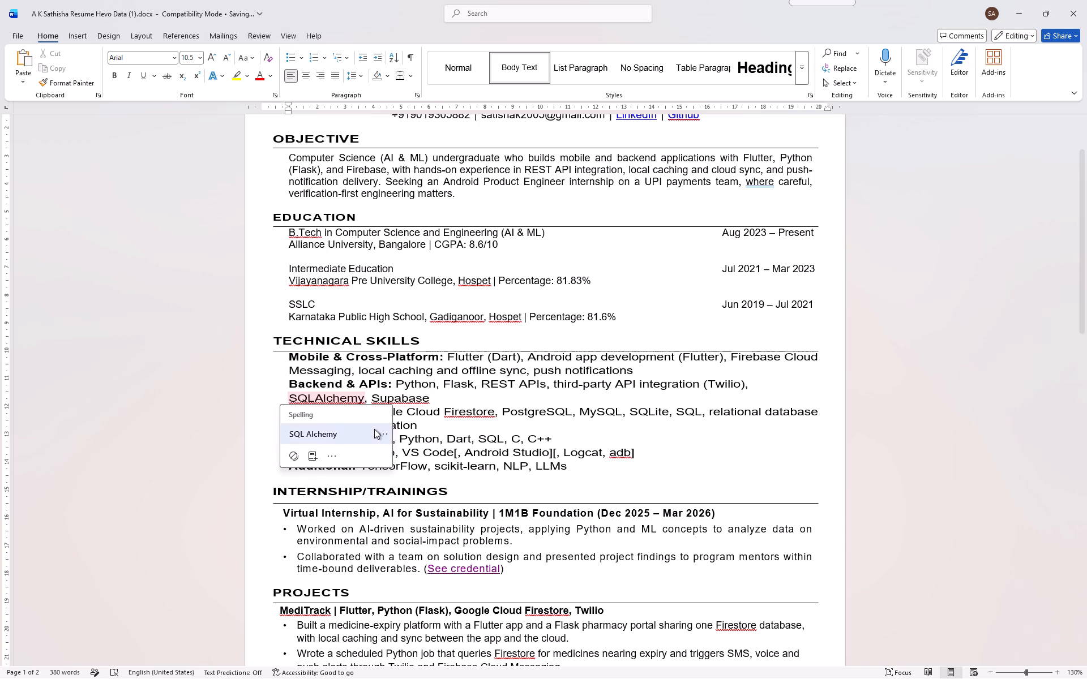
{"action": "key", "text": "BackSpace"}
{"action": "key", "text": "space"}
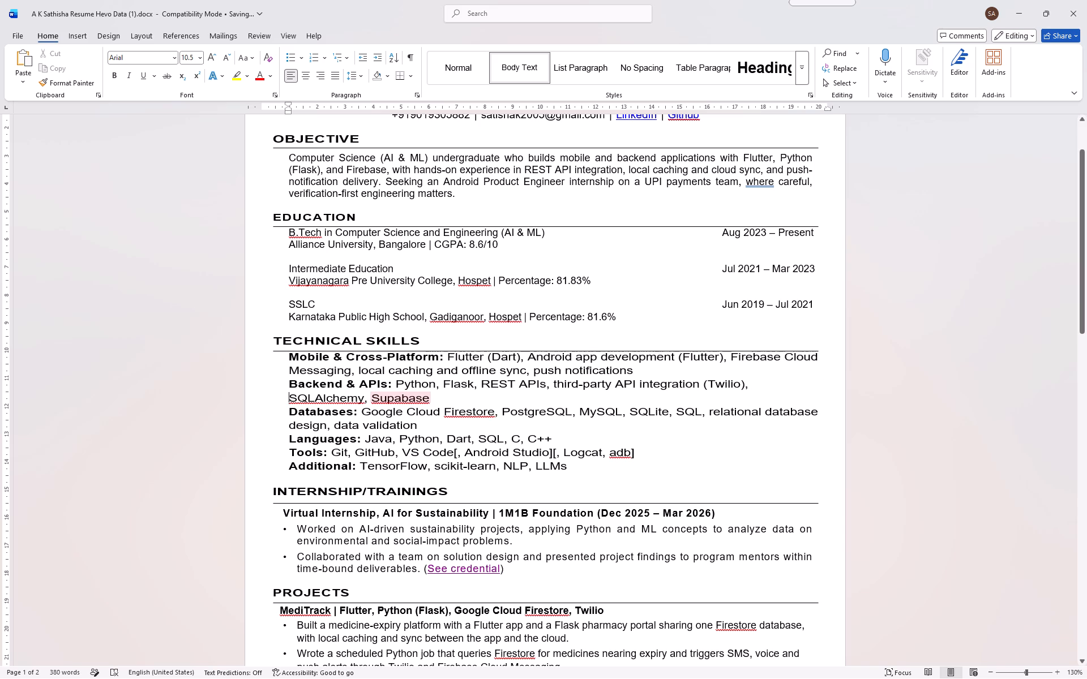
{"action": "left_click_drag", "start_coordinate": [370, 403], "coordinate": [319, 398]}
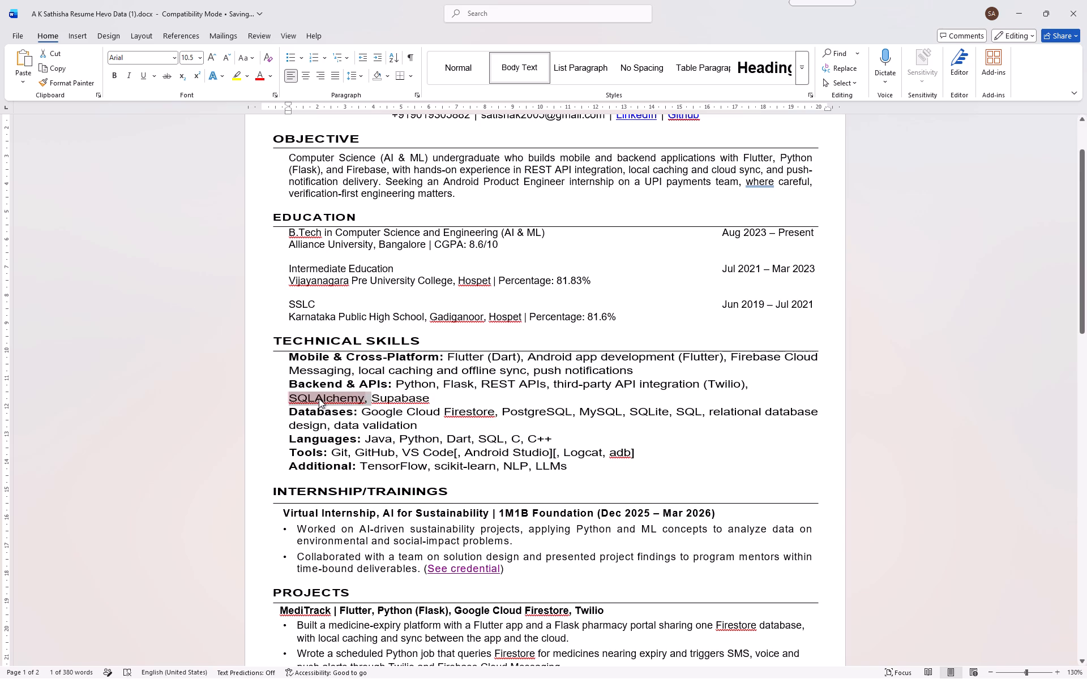
{"action": "key", "text": "ctrl+x"}
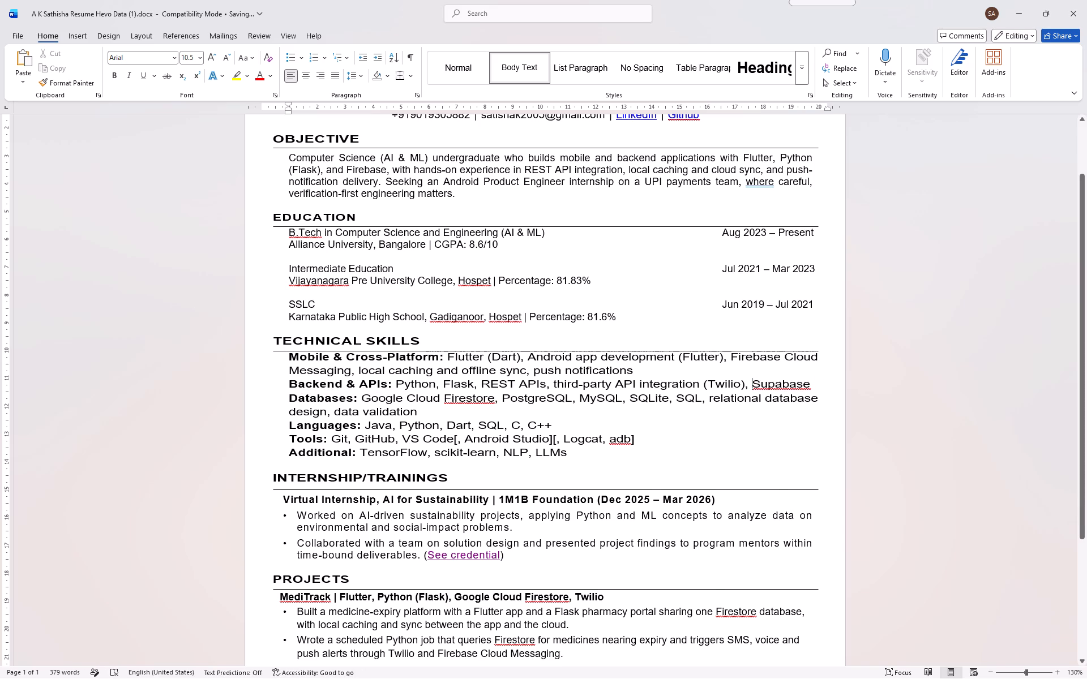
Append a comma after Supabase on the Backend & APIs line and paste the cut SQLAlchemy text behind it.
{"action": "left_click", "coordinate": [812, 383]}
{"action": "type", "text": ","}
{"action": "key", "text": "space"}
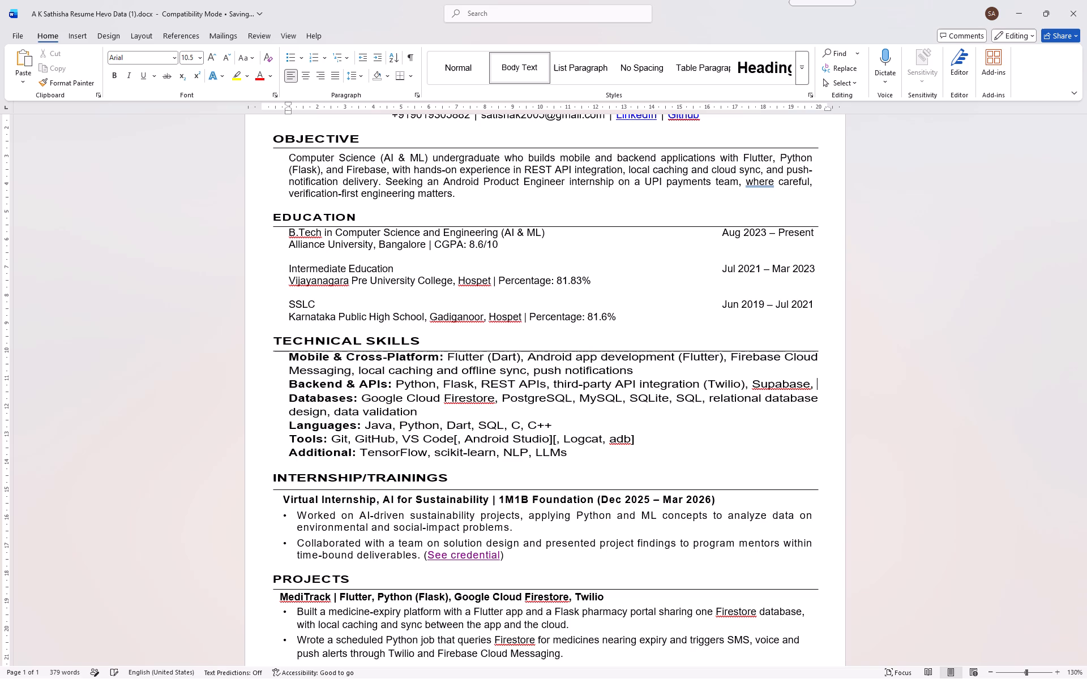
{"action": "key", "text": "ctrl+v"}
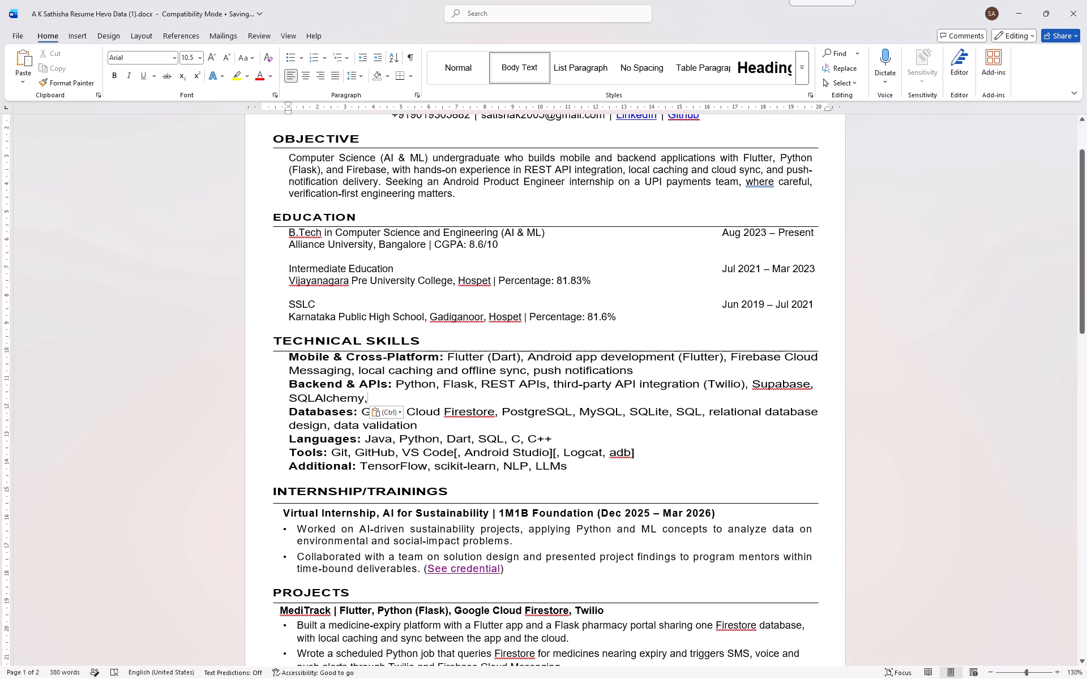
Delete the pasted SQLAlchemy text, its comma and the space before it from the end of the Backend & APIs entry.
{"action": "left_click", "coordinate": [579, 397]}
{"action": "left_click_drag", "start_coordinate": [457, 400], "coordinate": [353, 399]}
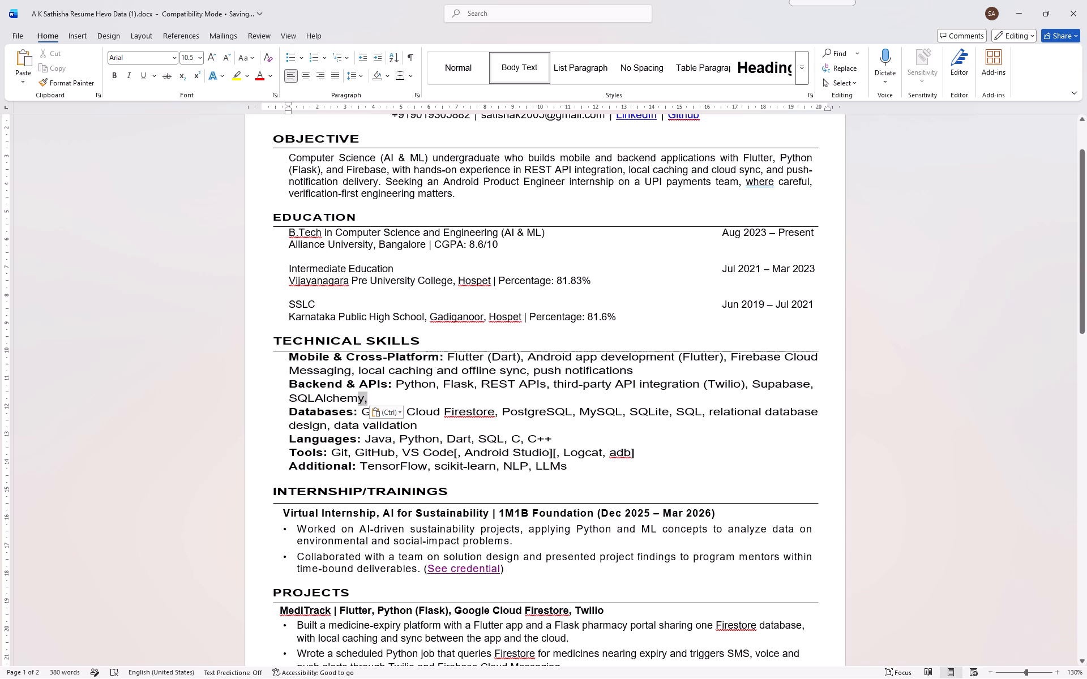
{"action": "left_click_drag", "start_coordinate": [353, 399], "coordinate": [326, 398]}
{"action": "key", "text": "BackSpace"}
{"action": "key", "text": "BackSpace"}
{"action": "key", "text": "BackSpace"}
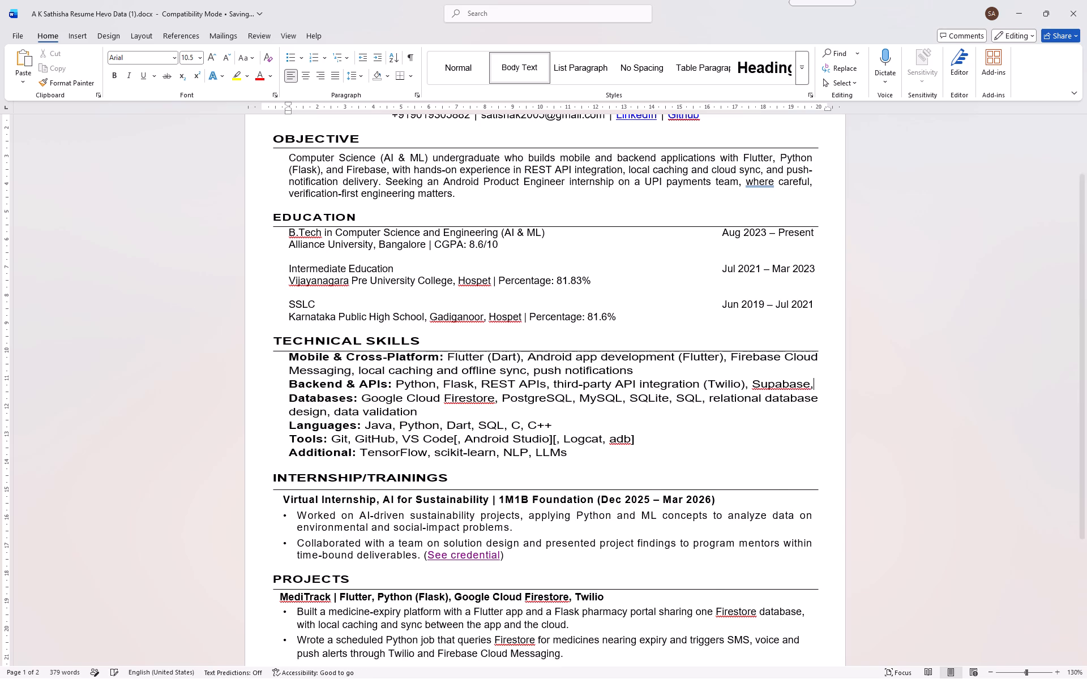
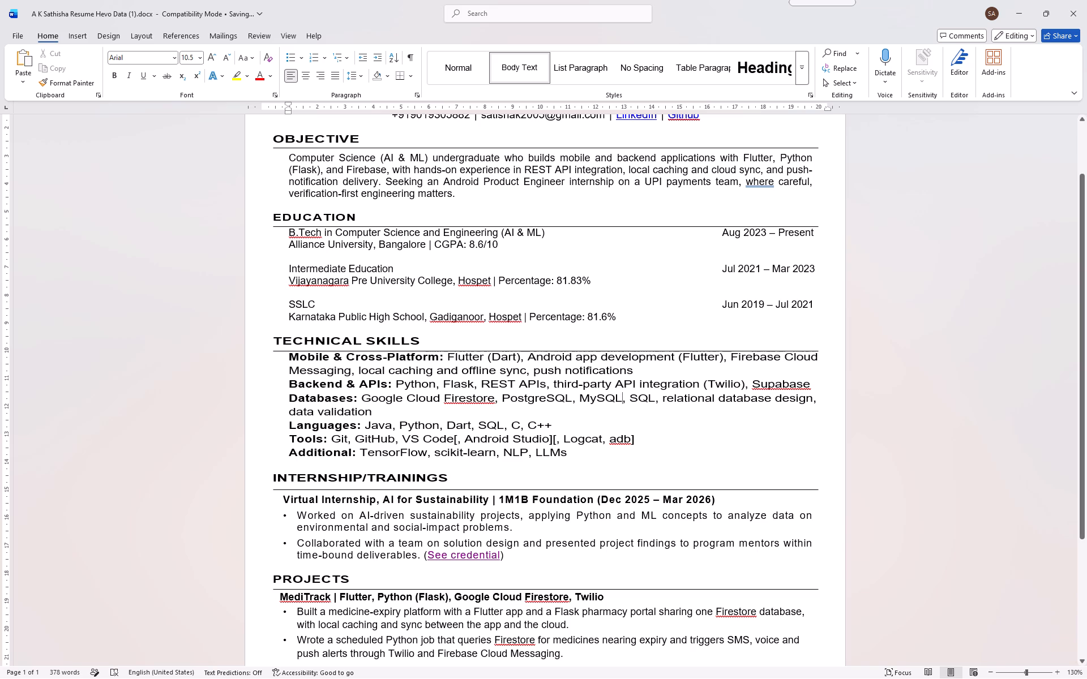
Add "Kotlin Basic" after C++ at the end of the Languages line in Technical Skills, separated by a comma.
{"action": "left_click", "coordinate": [579, 425]}
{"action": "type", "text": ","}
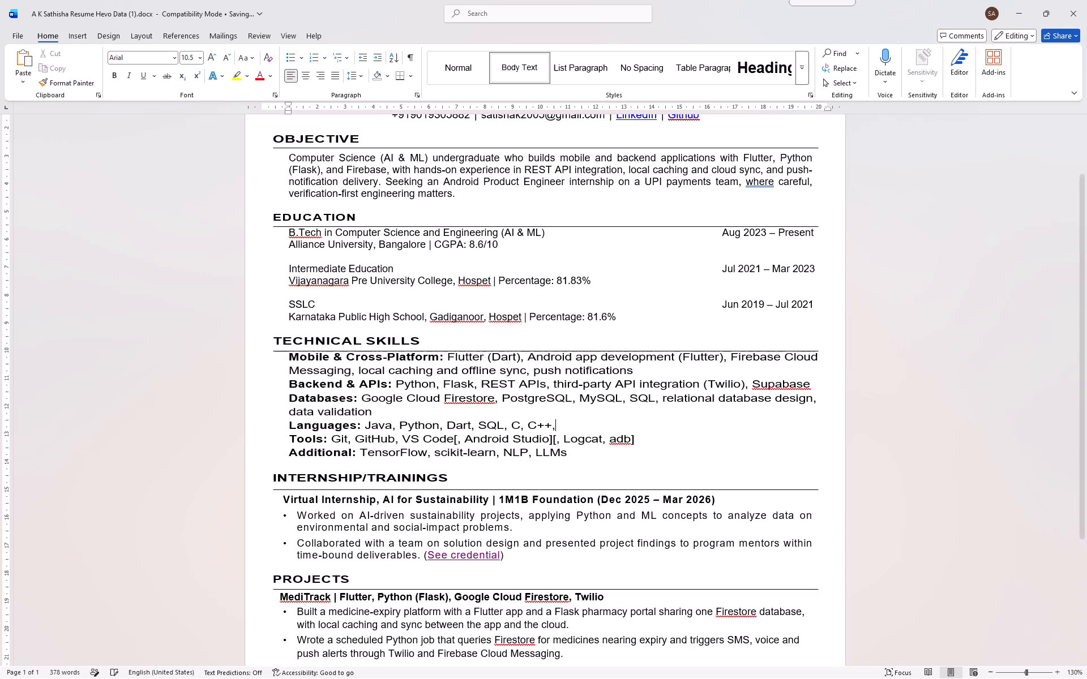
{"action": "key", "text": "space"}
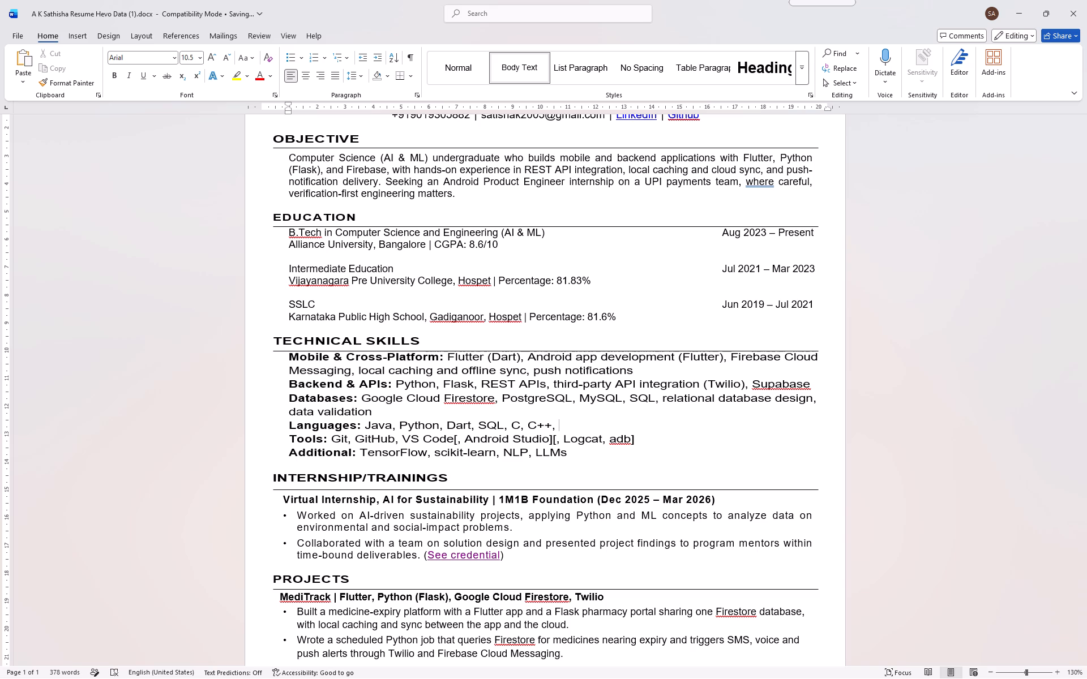
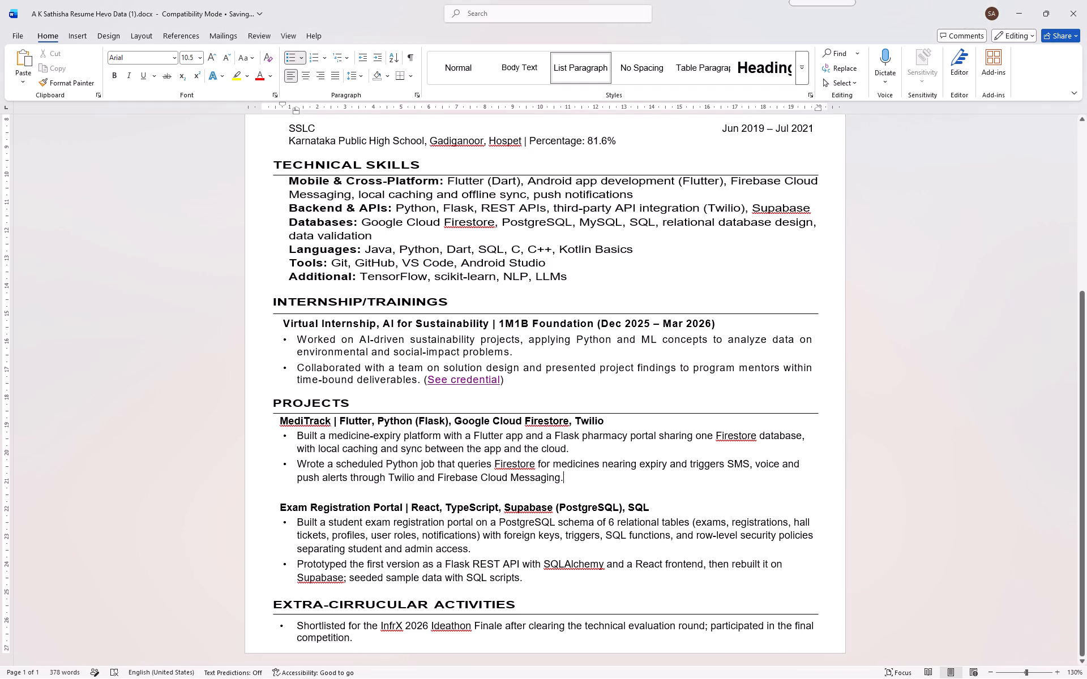
{"action": "key", "text": "Return"}
{"action": "key", "text": "ctrl+v"}
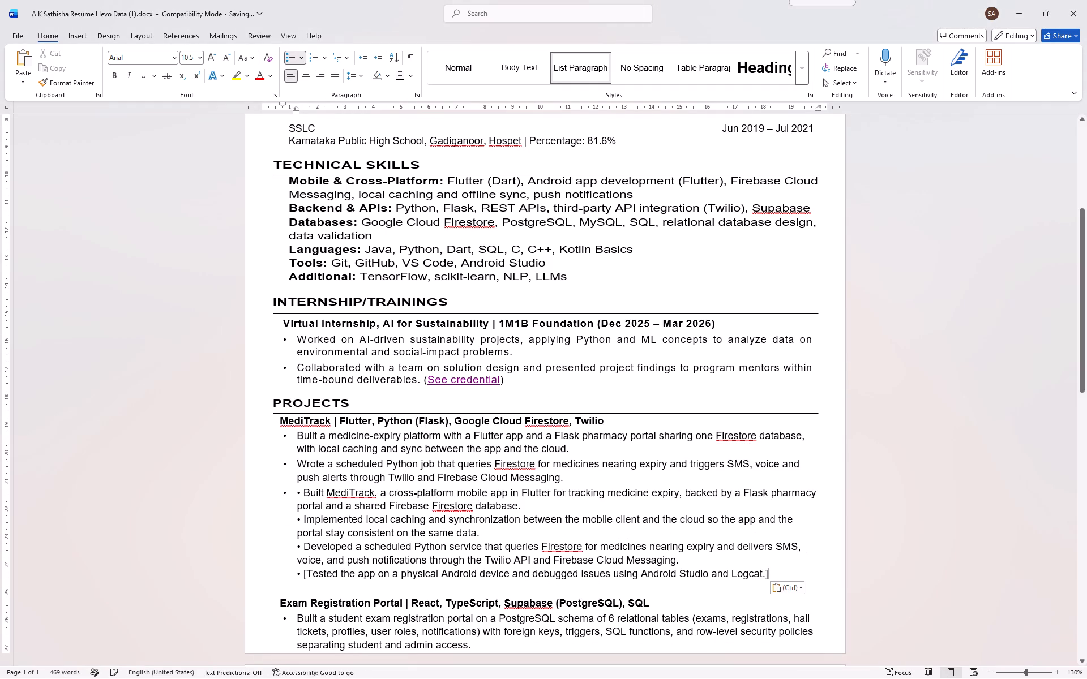
Remove the pasted bullet characters and their spaces from the Built MediTrack and Implemented local caching lines.
{"action": "left_click", "coordinate": [303, 494]}
{"action": "key", "text": "BackSpace"}
{"action": "key", "text": "BackSpace"}
{"action": "key", "text": "Down"}
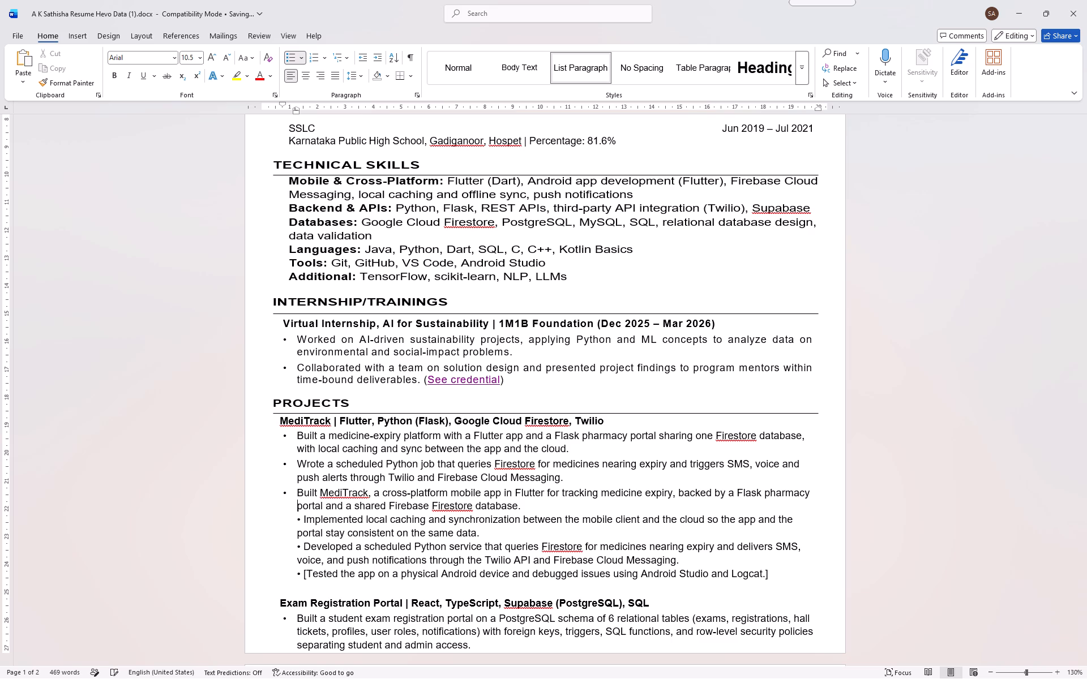
{"action": "key", "text": "Down"}
{"action": "key", "text": "Right"}
{"action": "key", "text": "Right"}
{"action": "key", "text": "BackSpace"}
{"action": "key", "text": "BackSpace"}
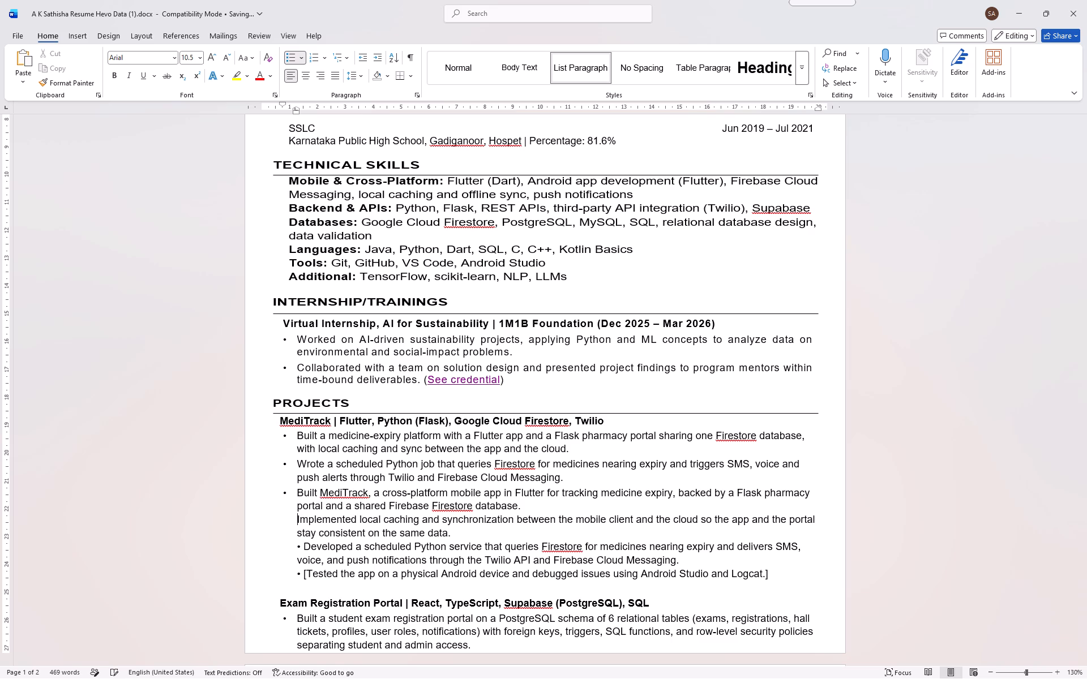
Remove the pasted bullet characters and their spaces from the Developed a scheduled Python service and Tested the app lines.
{"action": "key", "text": "Down"}
{"action": "key", "text": "Down"}
{"action": "key", "text": "Right"}
{"action": "key", "text": "Right"}
{"action": "key", "text": "BackSpace"}
{"action": "key", "text": "BackSpace"}
{"action": "key", "text": "Down"}
{"action": "key", "text": "Down"}
{"action": "key", "text": "Right"}
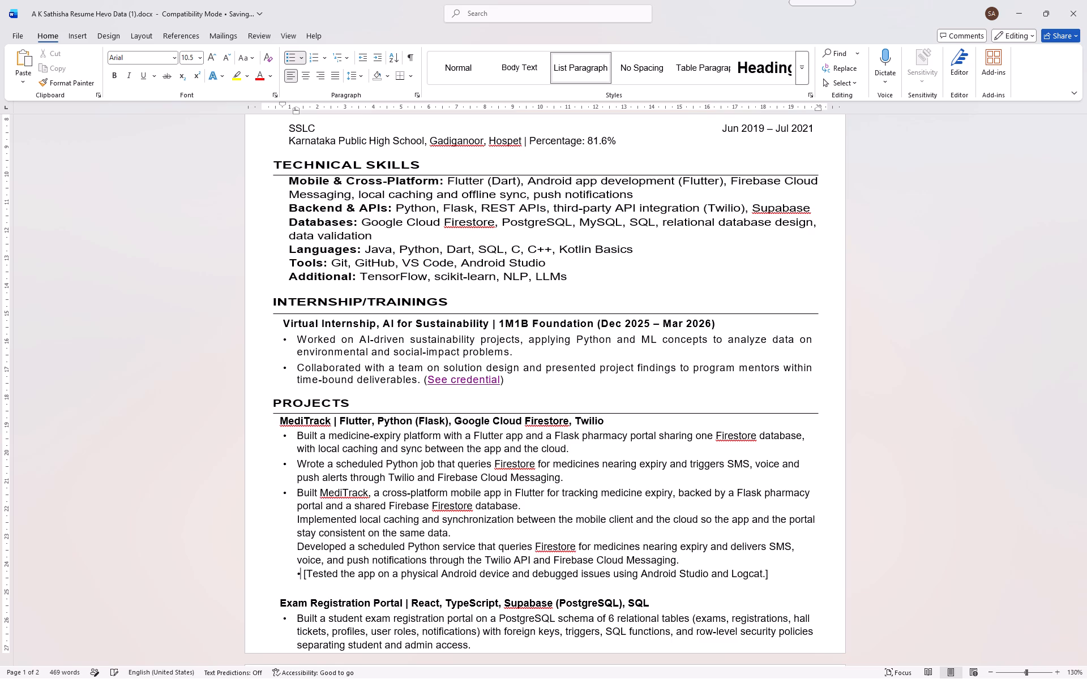
{"action": "key", "text": "Right"}
{"action": "key", "text": "BackSpace"}
{"action": "key", "text": "BackSpace"}
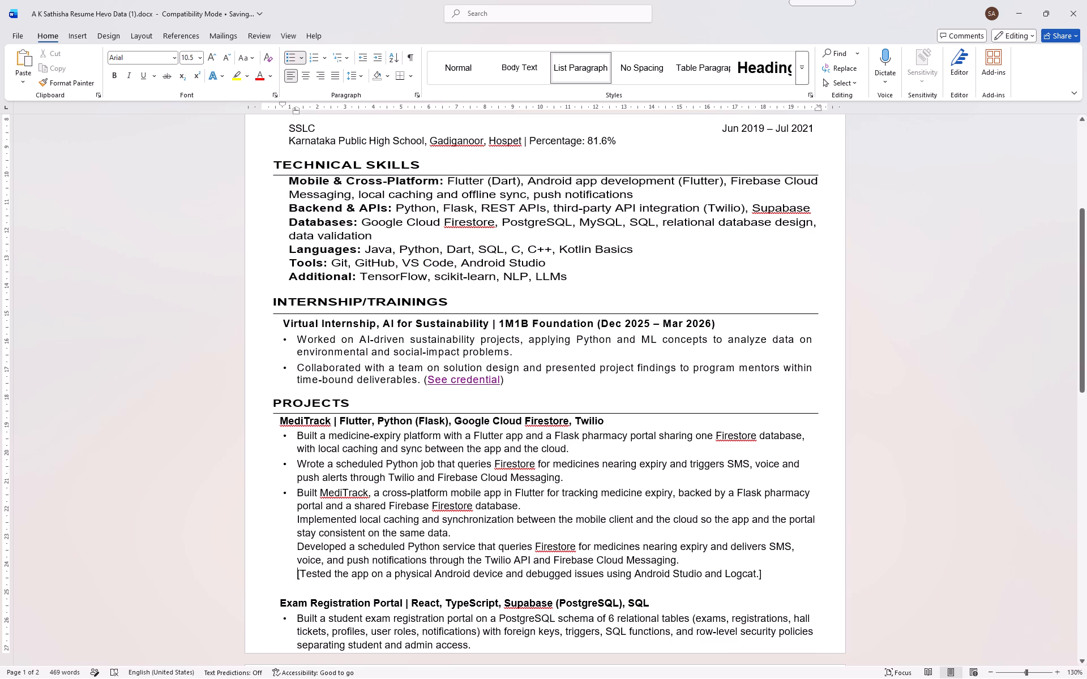
Turn the pasted Implemented, Developed and Tested lines under MediTrack into separate items of the bulleted list.
{"action": "key", "text": "Up"}
{"action": "key", "text": "Up"}
{"action": "key", "text": "Up"}
{"action": "key", "text": "Up"}
{"action": "key", "text": "Up"}
{"action": "key", "text": "Down"}
{"action": "key", "text": "BackSpace"}
{"action": "key", "text": "Return"}
{"action": "key", "text": "Down"}
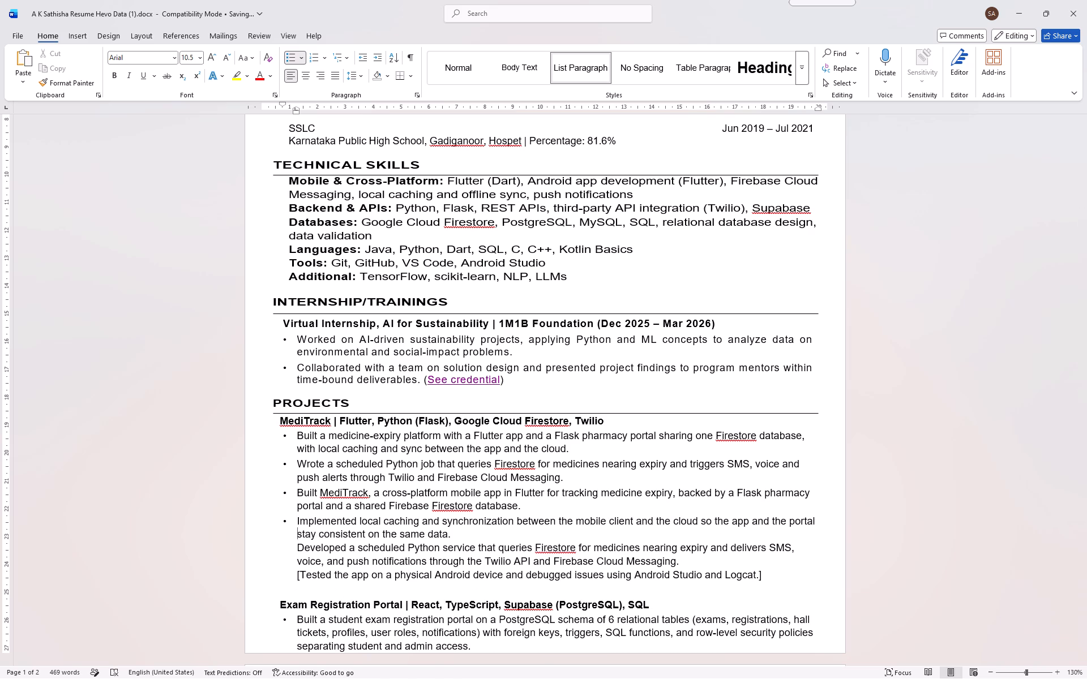
{"action": "key", "text": "Down"}
{"action": "key", "text": "BackSpace"}
{"action": "key", "text": "Return"}
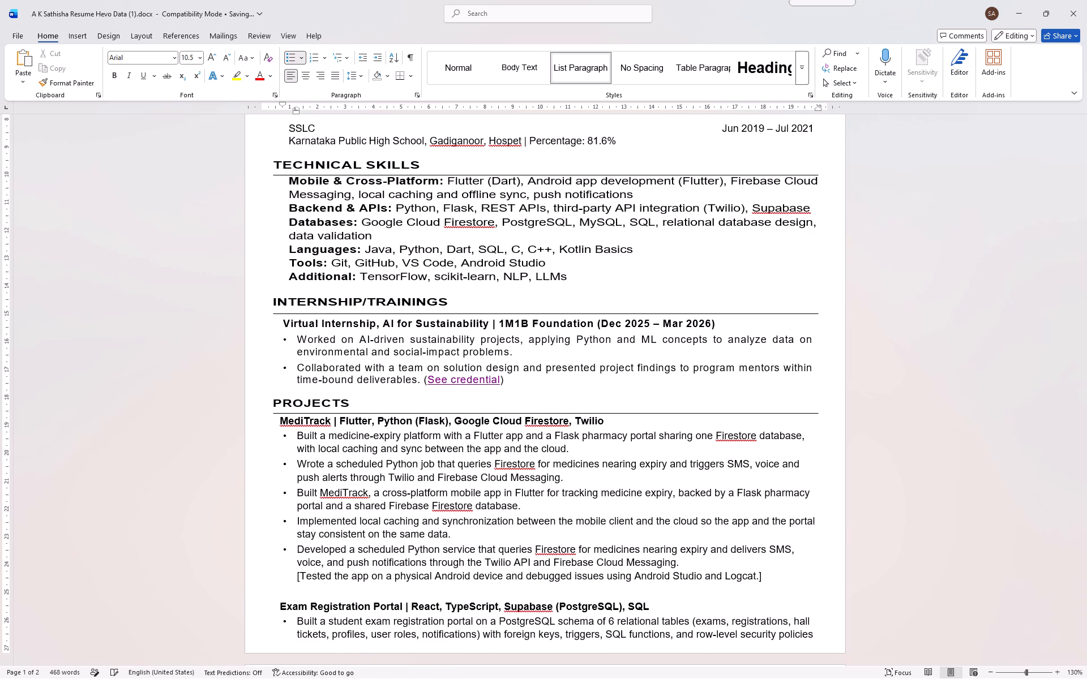
{"action": "key", "text": "Down"}
{"action": "key", "text": "Down"}
{"action": "key", "text": "BackSpace"}
{"action": "key", "text": "Return"}
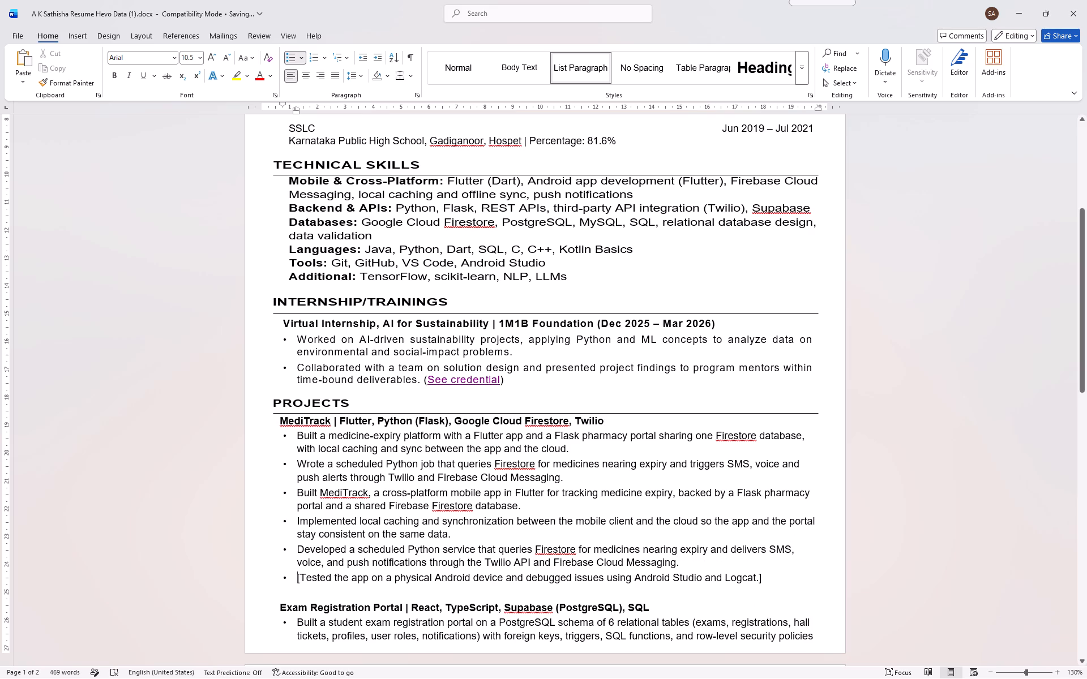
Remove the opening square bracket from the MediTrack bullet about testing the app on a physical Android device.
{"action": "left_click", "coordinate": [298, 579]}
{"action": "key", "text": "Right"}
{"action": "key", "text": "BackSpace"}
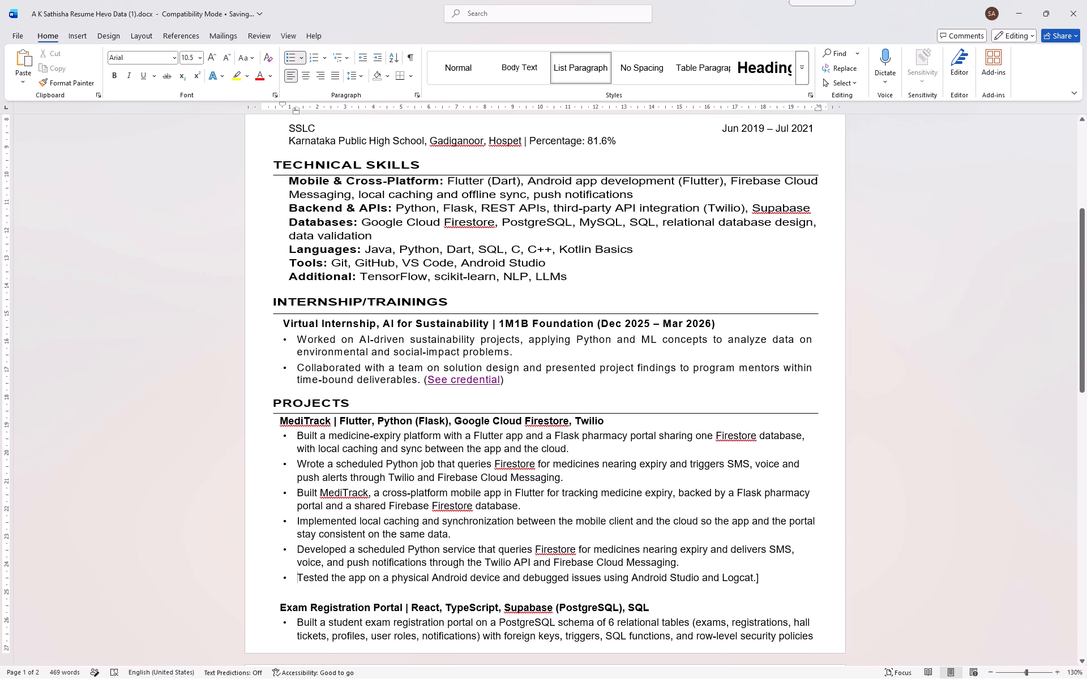
Delete the entire MediTrack bullet about testing the app on a physical Android device with Android Studio and Logcat.
{"action": "left_click_drag", "start_coordinate": [769, 577], "coordinate": [730, 563]}
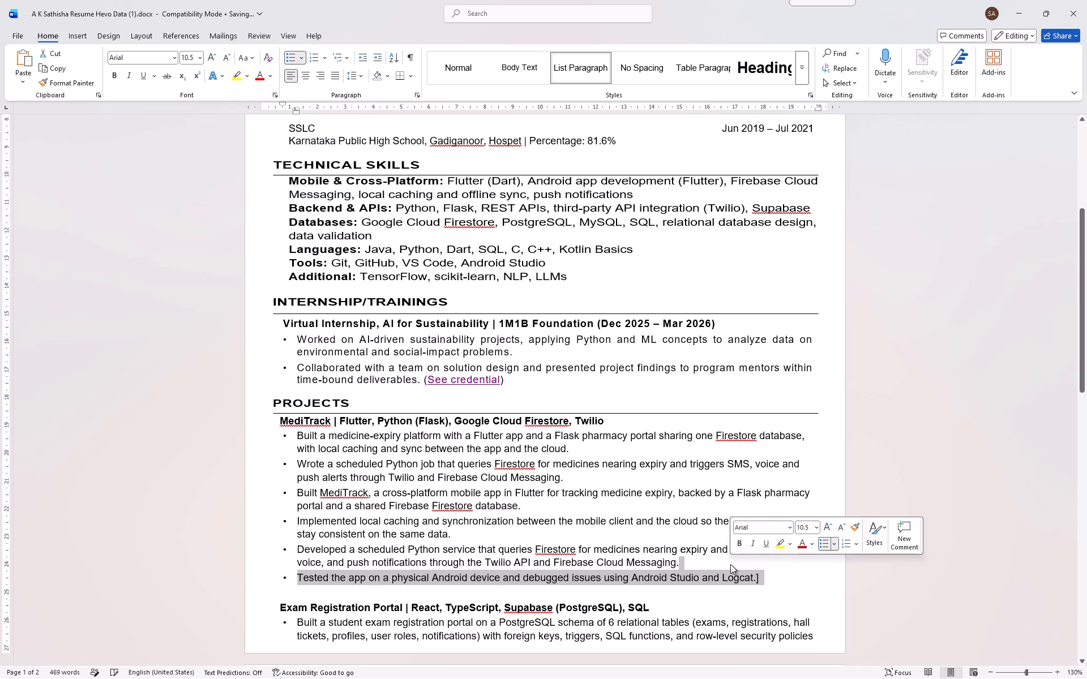
{"action": "key", "text": "BackSpace"}
{"action": "scroll", "coordinate": [630, 551], "scroll_direction": "down", "scroll_amount": 2}
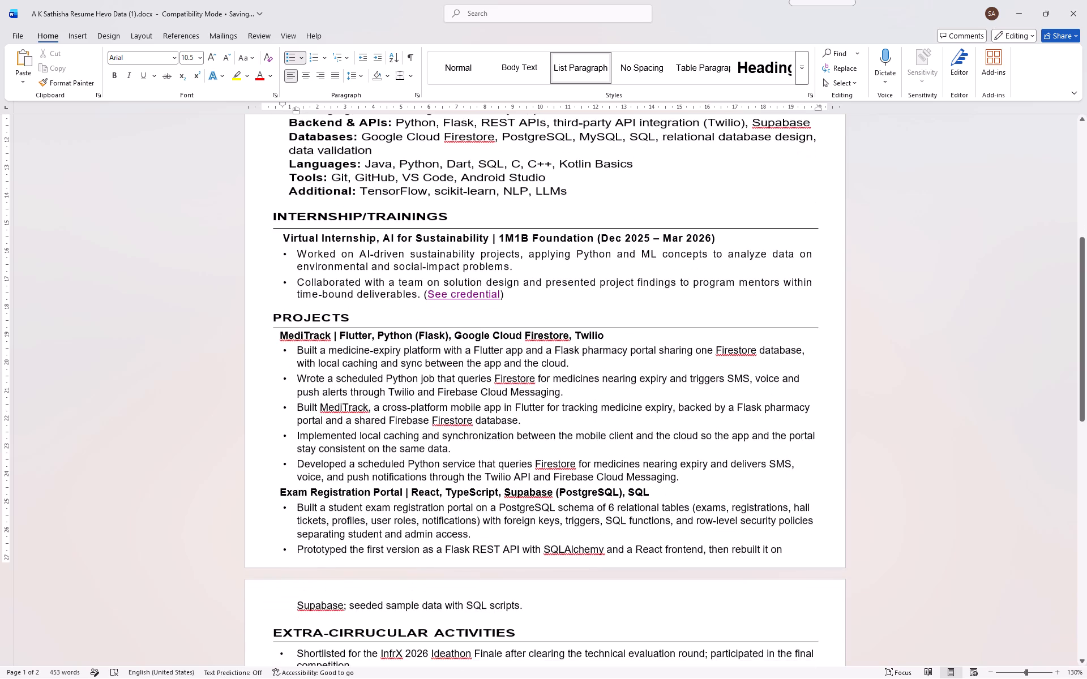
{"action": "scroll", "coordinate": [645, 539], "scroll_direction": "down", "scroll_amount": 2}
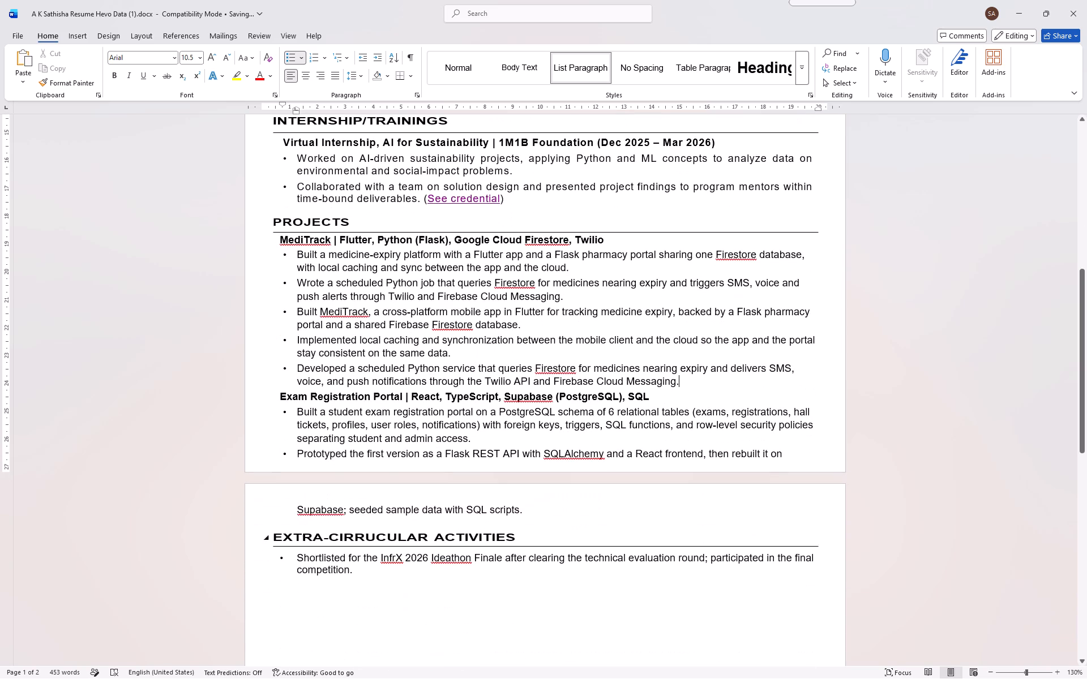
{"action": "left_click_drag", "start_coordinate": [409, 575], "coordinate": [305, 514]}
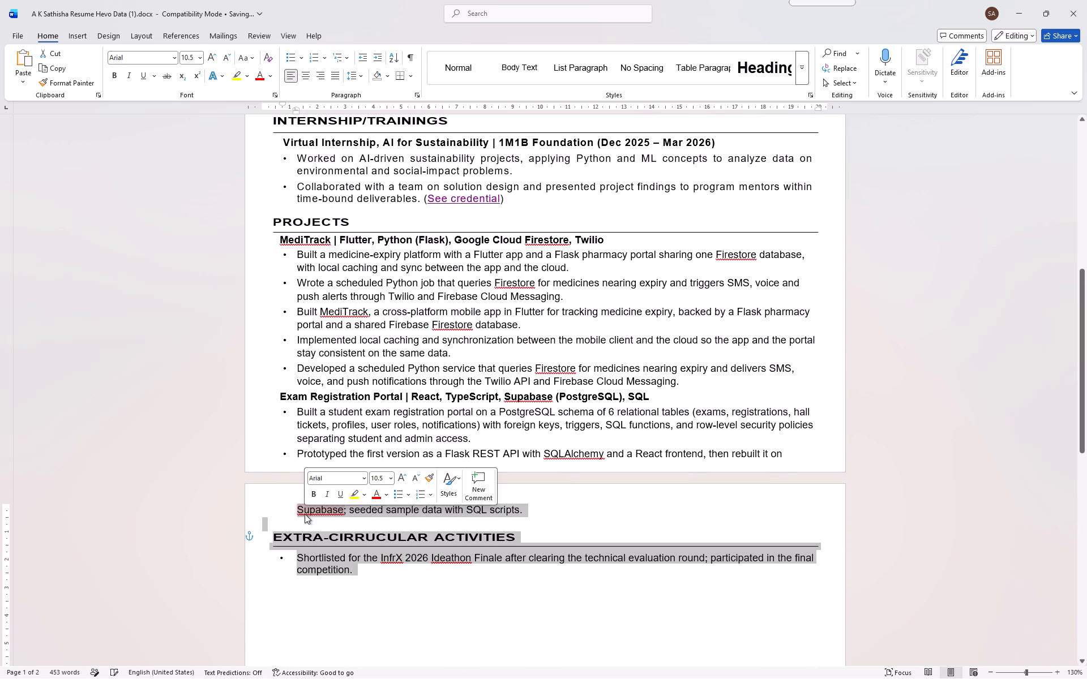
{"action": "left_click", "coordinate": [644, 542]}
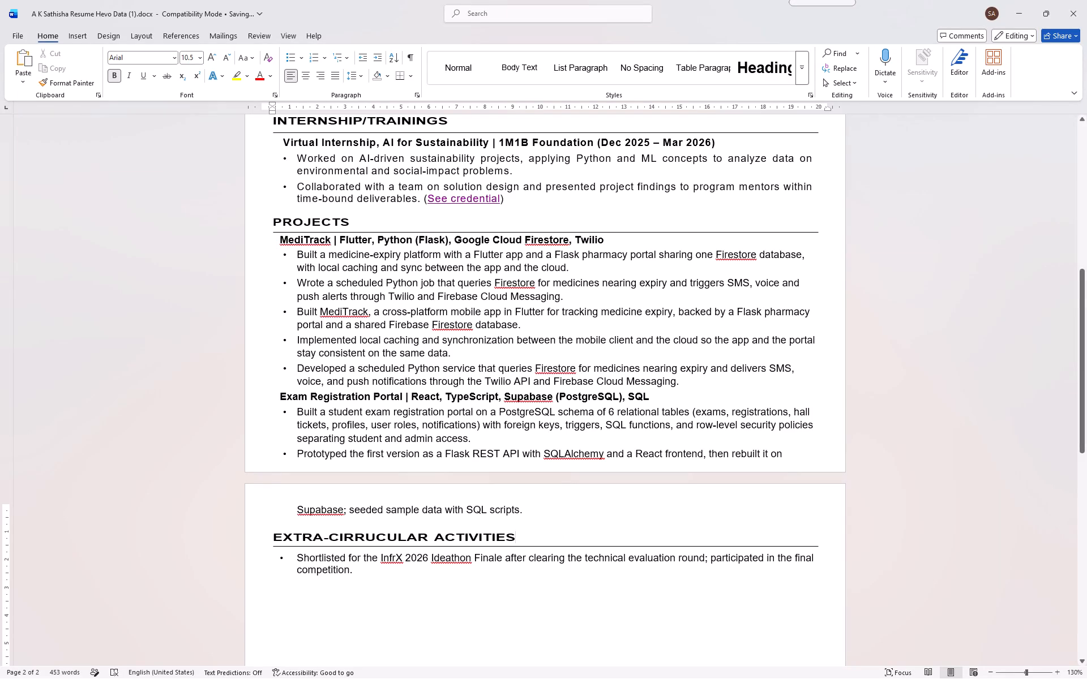
Reduce the blank line above the EDUCATION heading to 6 pt font size.
{"action": "scroll", "coordinate": [519, 313], "scroll_direction": "down", "scroll_amount": 2}
{"action": "scroll", "coordinate": [519, 313], "scroll_direction": "up", "scroll_amount": 4}
{"action": "scroll", "coordinate": [521, 313], "scroll_direction": "down", "scroll_amount": 1}
{"action": "scroll", "coordinate": [521, 313], "scroll_direction": "up", "scroll_amount": 5}
{"action": "scroll", "coordinate": [502, 333], "scroll_direction": "down", "scroll_amount": 1}
{"action": "scroll", "coordinate": [502, 333], "scroll_direction": "up", "scroll_amount": 5}
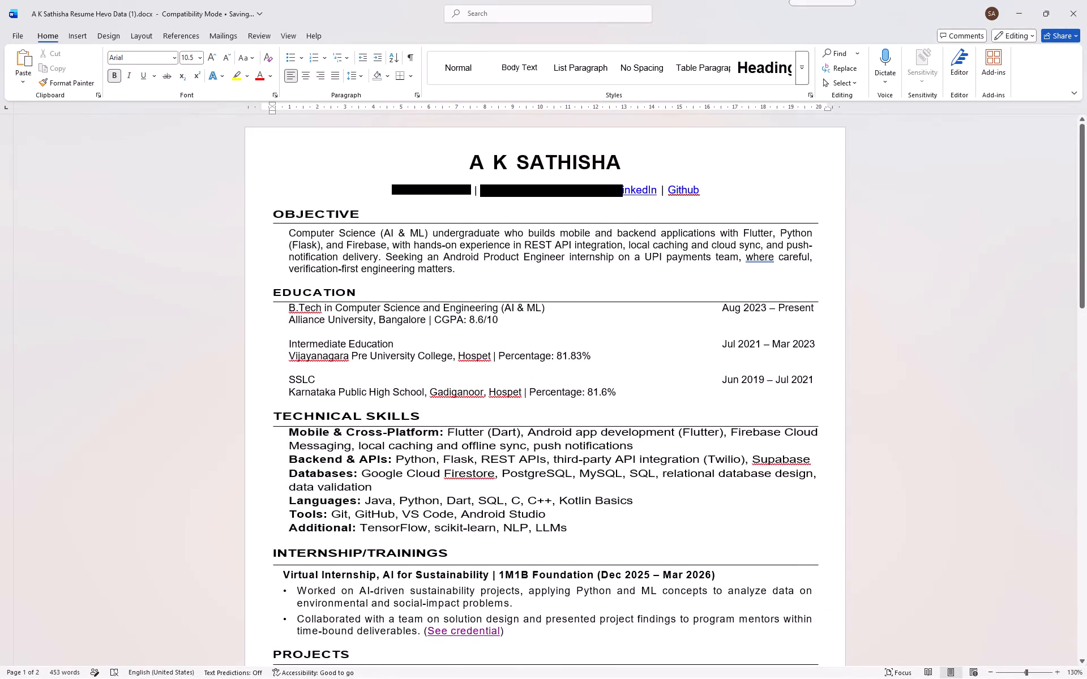
{"action": "left_click", "coordinate": [348, 283]}
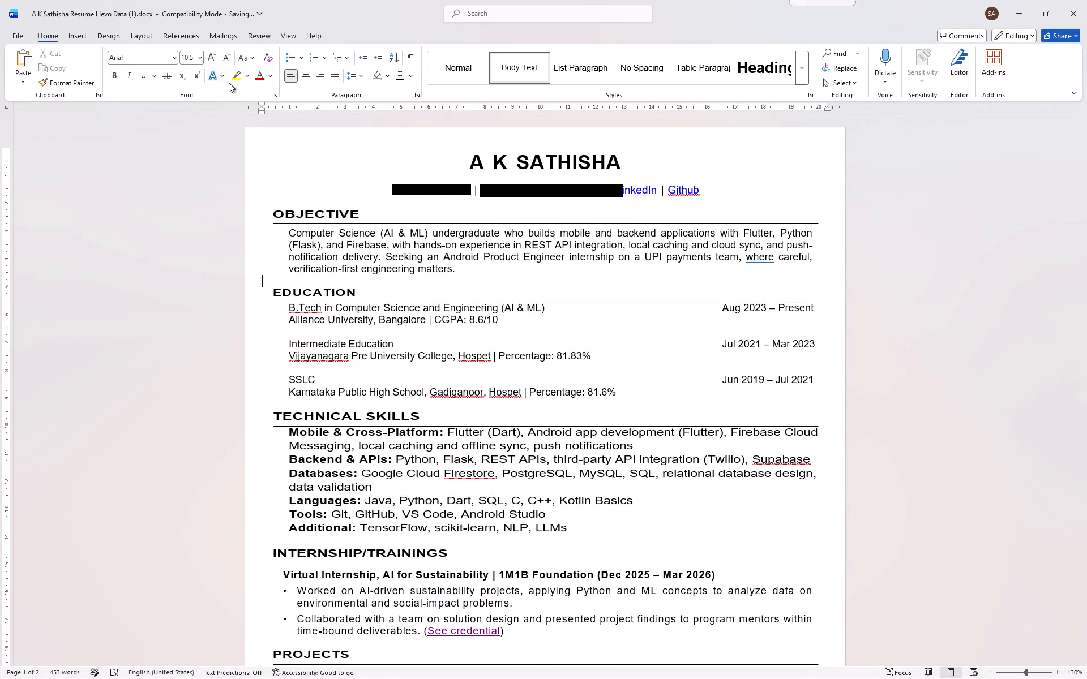
{"action": "triple_click", "coordinate": [225, 58]}
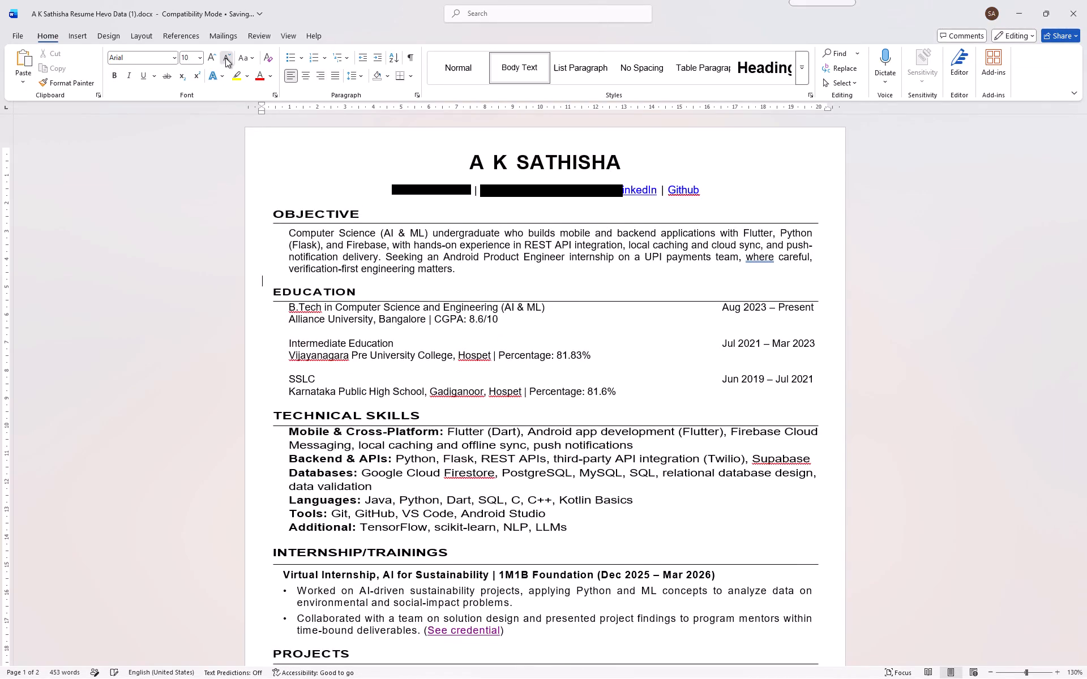
{"action": "left_click", "coordinate": [225, 58]}
{"action": "left_click", "coordinate": [225, 58]}
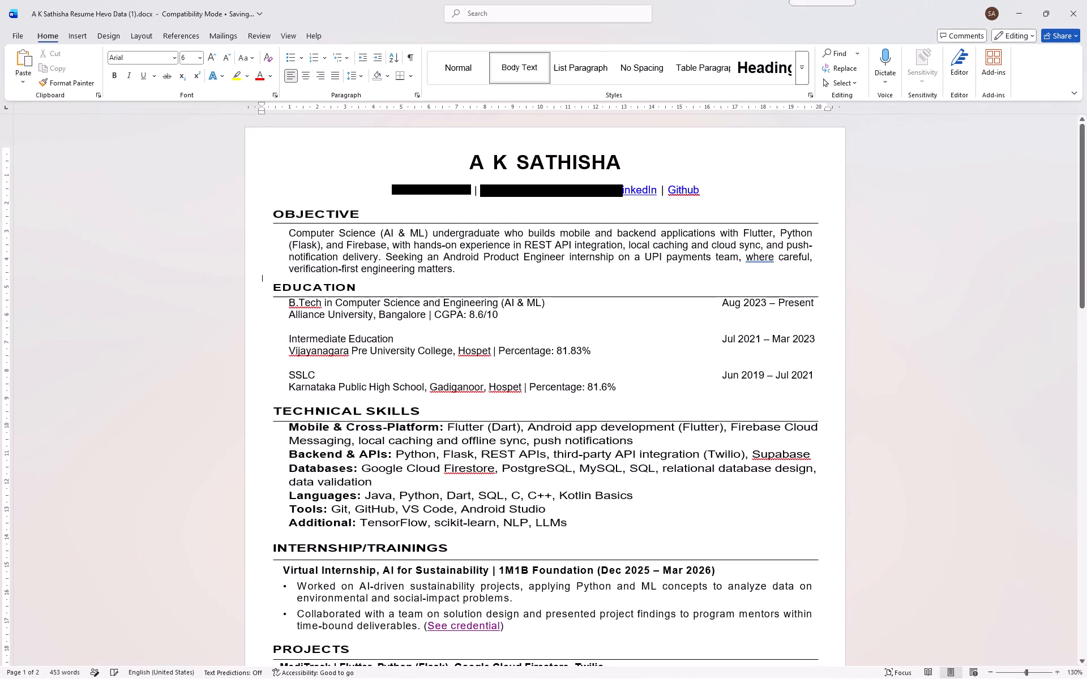
Reduce the blank line above the TECHNICAL SKILLS heading to 7 pt font size.
{"action": "scroll", "coordinate": [341, 331], "scroll_direction": "down", "scroll_amount": 2}
{"action": "scroll", "coordinate": [341, 331], "scroll_direction": "up", "scroll_amount": 1}
{"action": "scroll", "coordinate": [341, 331], "scroll_direction": "down", "scroll_amount": 5}
{"action": "scroll", "coordinate": [346, 323], "scroll_direction": "up", "scroll_amount": 1}
{"action": "scroll", "coordinate": [346, 323], "scroll_direction": "down", "scroll_amount": 3}
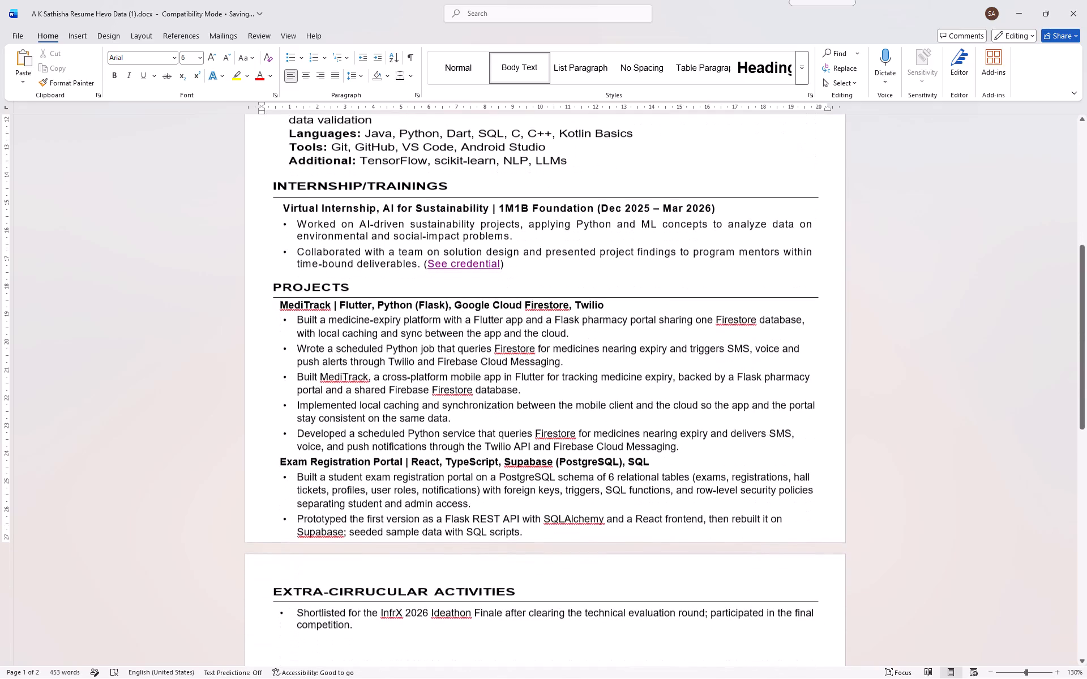
{"action": "scroll", "coordinate": [353, 316], "scroll_direction": "up", "scroll_amount": 3}
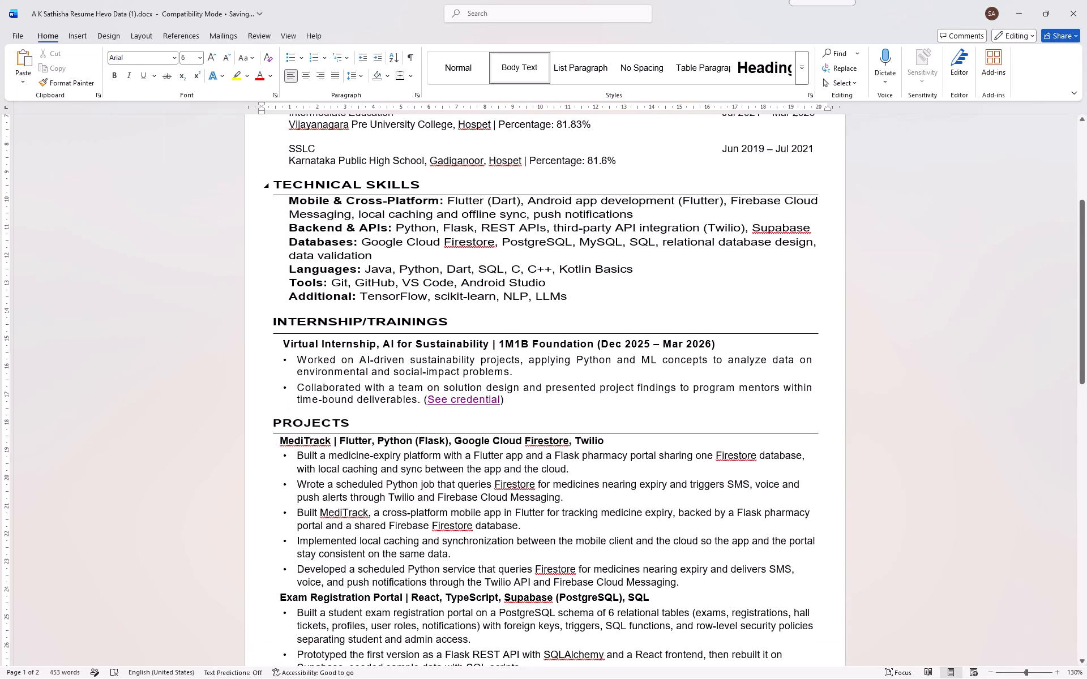
{"action": "left_click", "coordinate": [329, 173]}
{"action": "triple_click", "coordinate": [227, 60]}
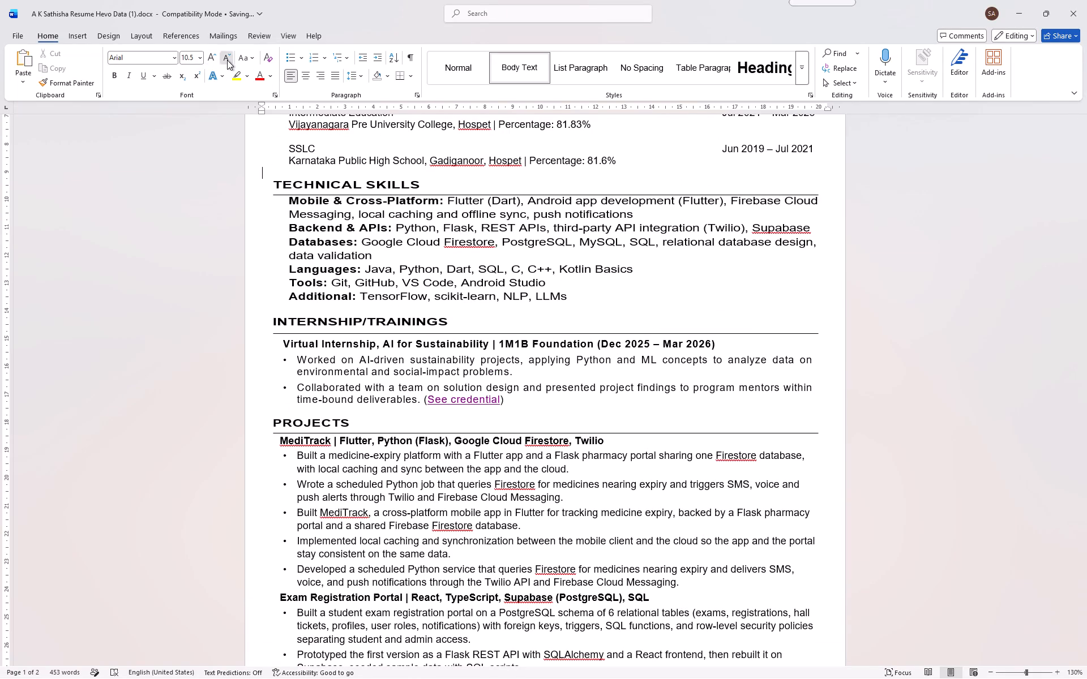
{"action": "left_click", "coordinate": [227, 60]}
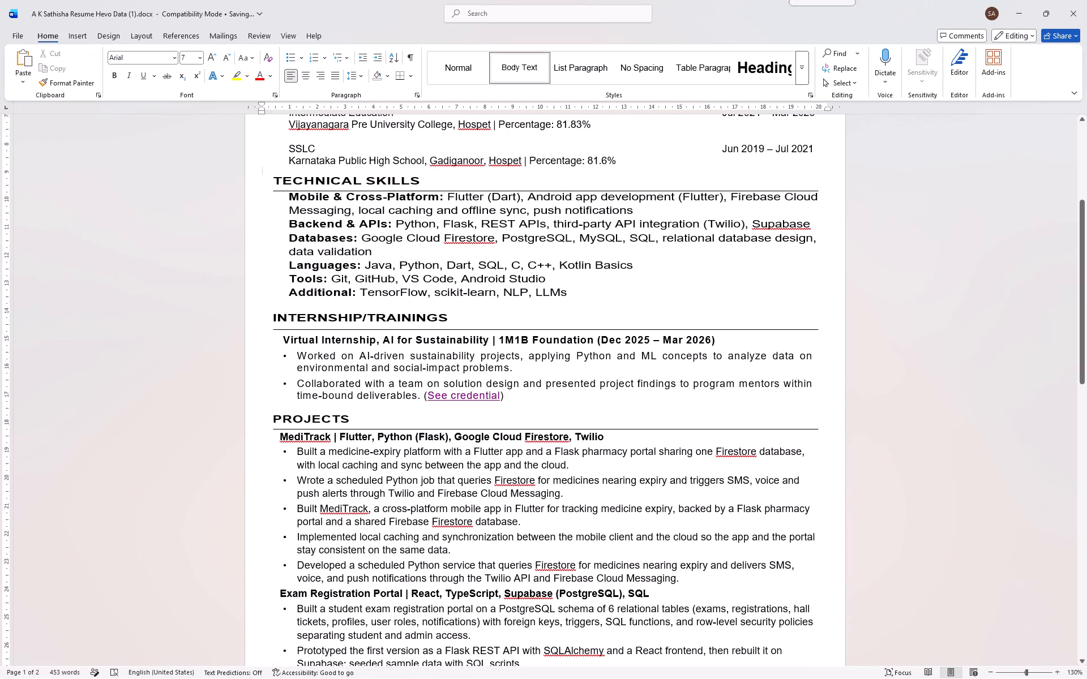
Reduce the blank line above the INTERNSHIP/TRAININGS heading to 7 pt font size.
{"action": "left_click", "coordinate": [301, 308]}
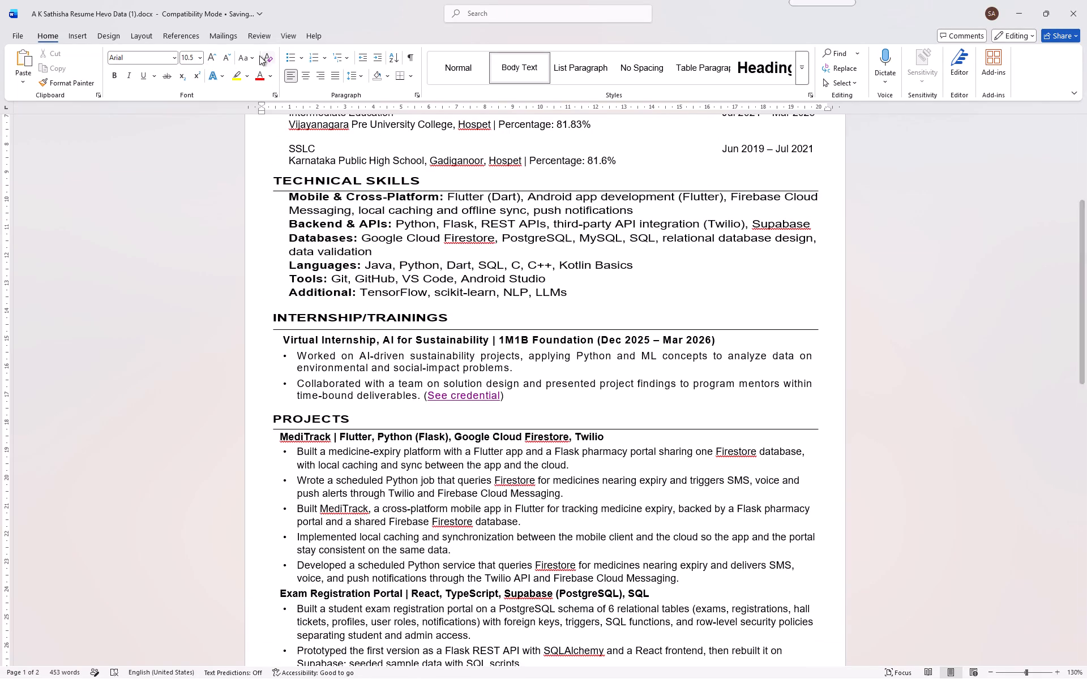
{"action": "triple_click", "coordinate": [226, 58]}
{"action": "left_click", "coordinate": [226, 58]}
{"action": "scroll", "coordinate": [350, 330], "scroll_direction": "up", "scroll_amount": 2}
{"action": "scroll", "coordinate": [350, 330], "scroll_direction": "down", "scroll_amount": 1}
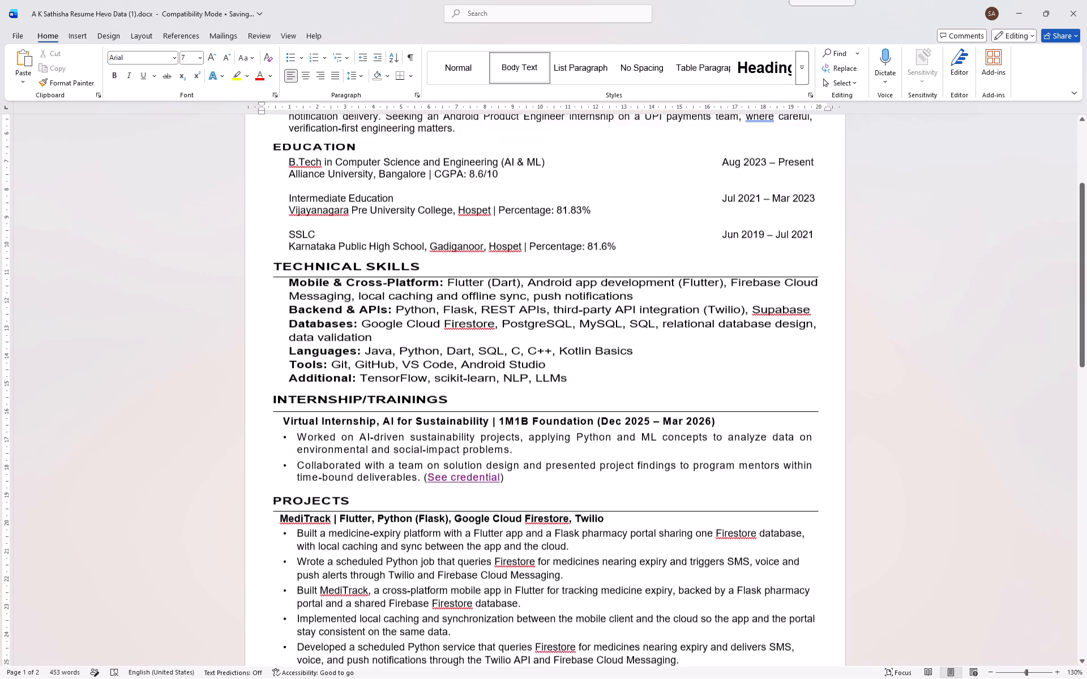
Enlarge the blank line above the TECHNICAL SKILLS heading to 8 pt font size.
{"action": "left_click", "coordinate": [296, 217]}
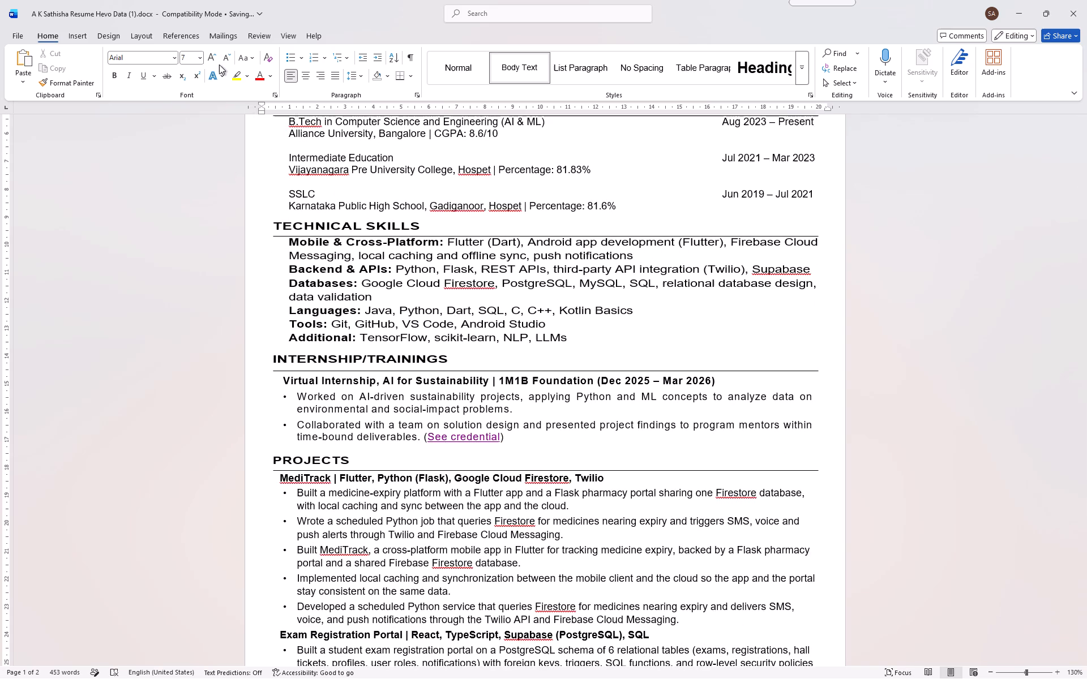
{"action": "left_click", "coordinate": [218, 62]}
{"action": "scroll", "coordinate": [394, 423], "scroll_direction": "down", "scroll_amount": 4}
{"action": "scroll", "coordinate": [394, 423], "scroll_direction": "up", "scroll_amount": 2}
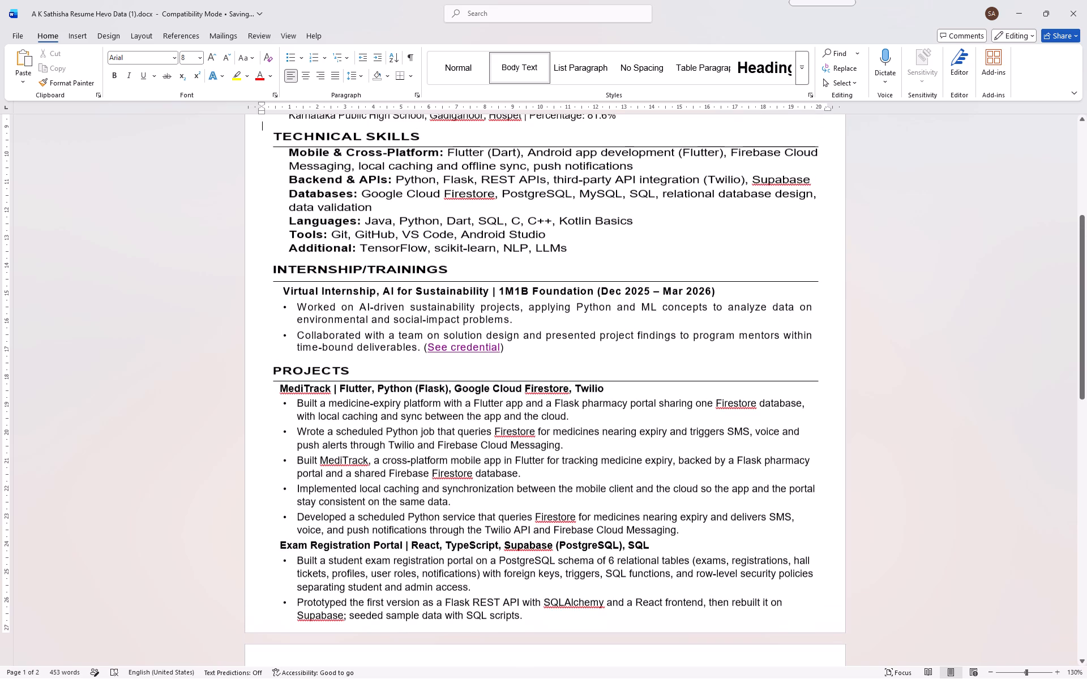
Reduce the blank line above the PROJECTS heading to 8 pt font size.
{"action": "left_click", "coordinate": [319, 363]}
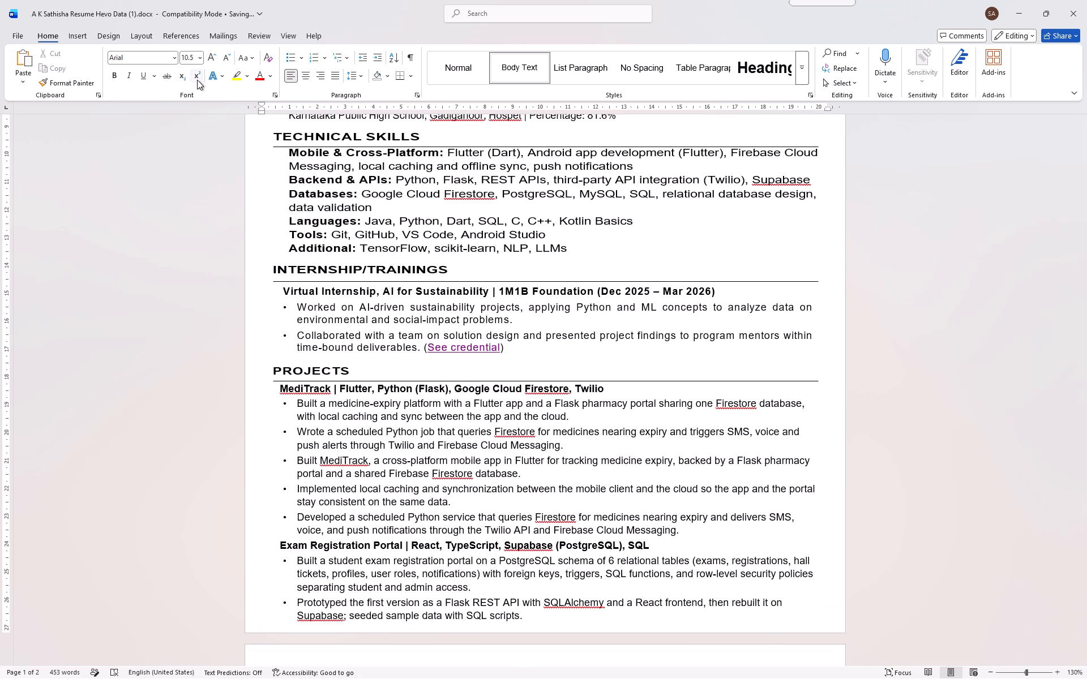
{"action": "double_click", "coordinate": [228, 56]}
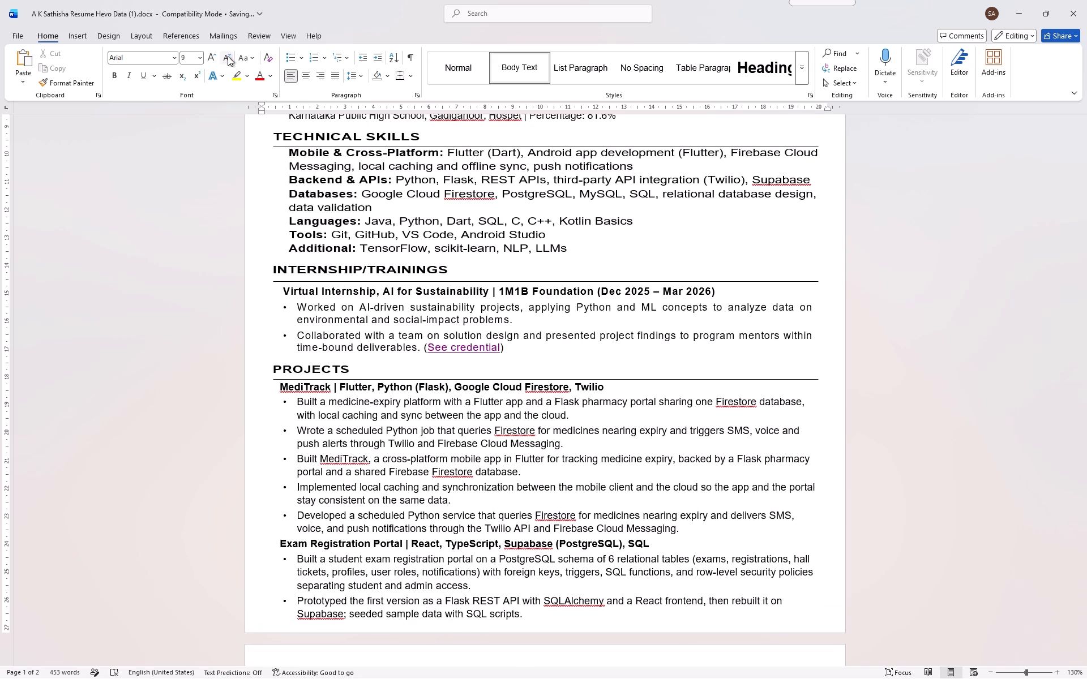
{"action": "left_click", "coordinate": [228, 56]}
{"action": "scroll", "coordinate": [456, 457], "scroll_direction": "down", "scroll_amount": 2}
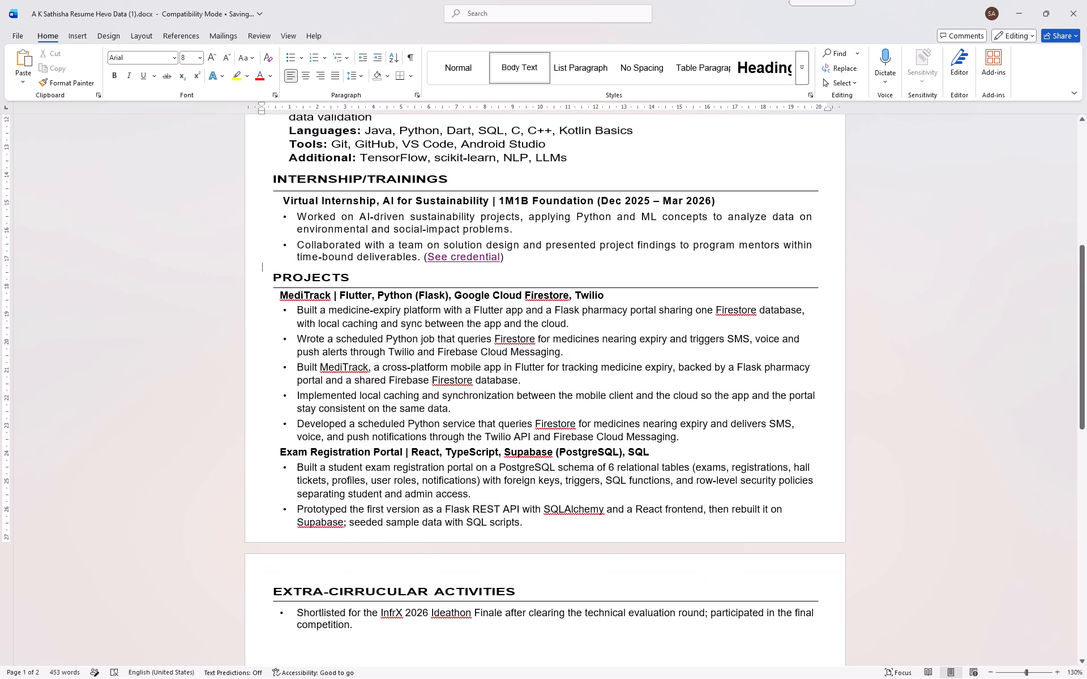
Insert a blank line without a bullet between the last MediTrack bullet and the Exam Registration Portal title.
{"action": "scroll", "coordinate": [376, 276], "scroll_direction": "up", "scroll_amount": 4}
{"action": "scroll", "coordinate": [379, 280], "scroll_direction": "down", "scroll_amount": 1}
{"action": "scroll", "coordinate": [379, 280], "scroll_direction": "up", "scroll_amount": 1}
{"action": "scroll", "coordinate": [379, 280], "scroll_direction": "down", "scroll_amount": 6}
{"action": "scroll", "coordinate": [379, 281], "scroll_direction": "up", "scroll_amount": 1}
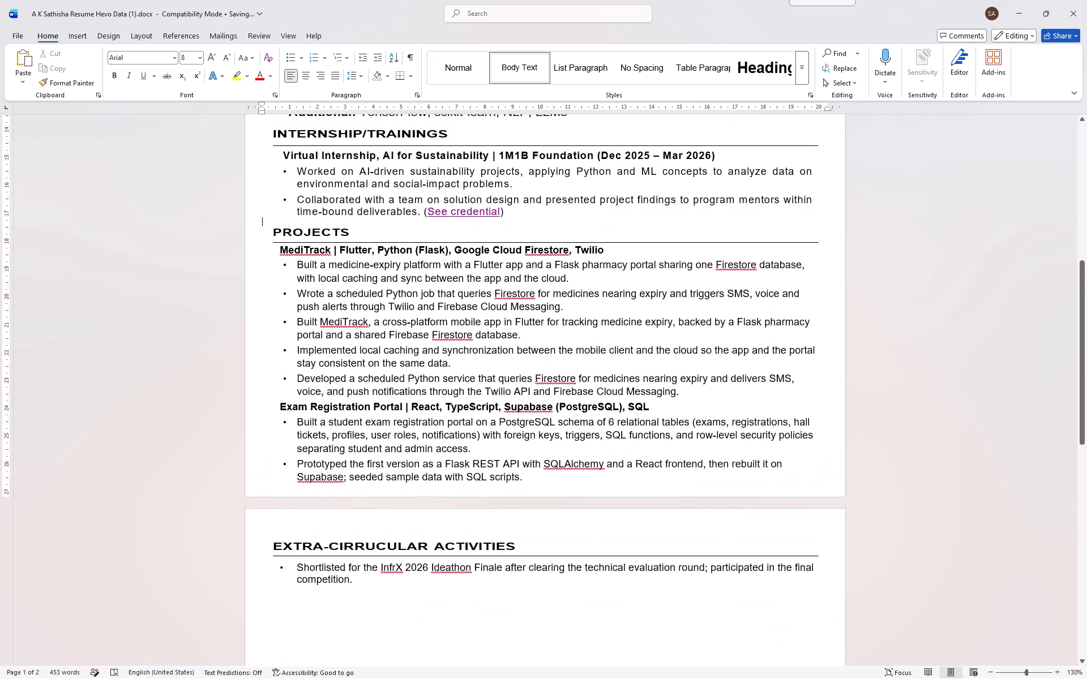
{"action": "left_click", "coordinate": [685, 396]}
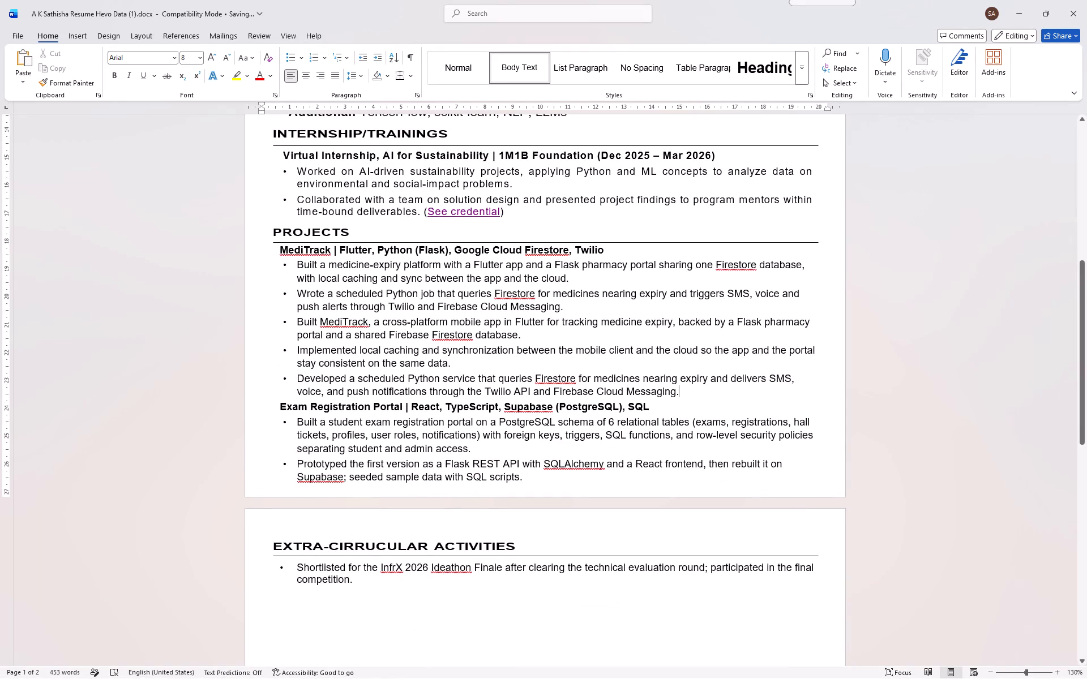
{"action": "key", "text": "Return"}
{"action": "key", "text": "BackSpace"}
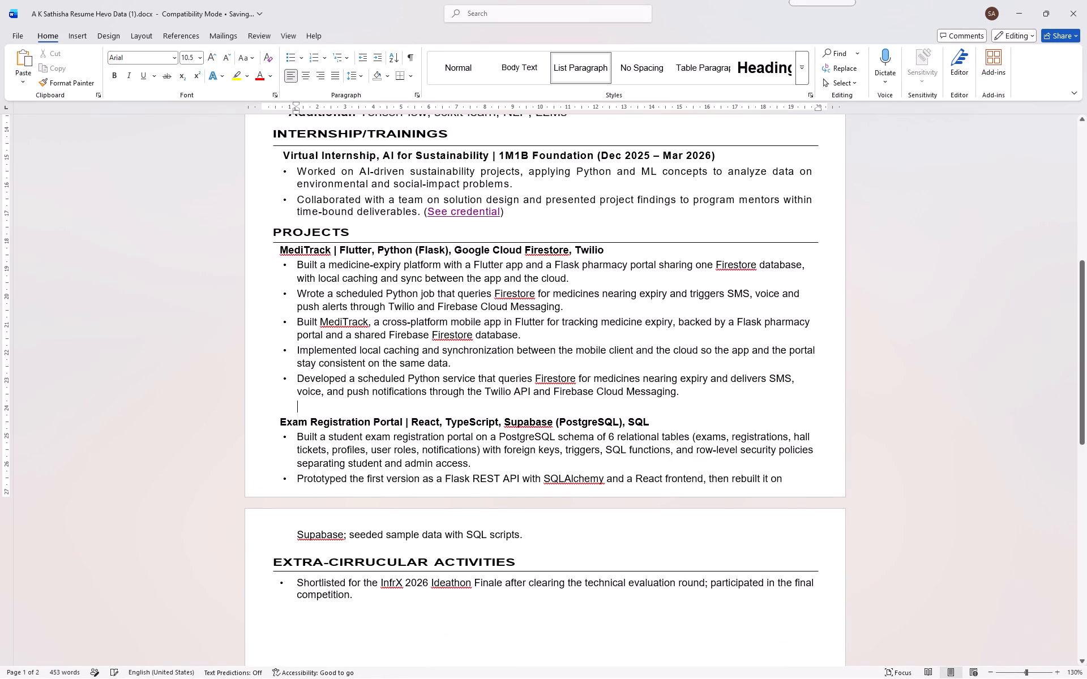
Reduce the blank line above the Exam Registration Portal title to 4 pt font size.
{"action": "double_click", "coordinate": [228, 62]}
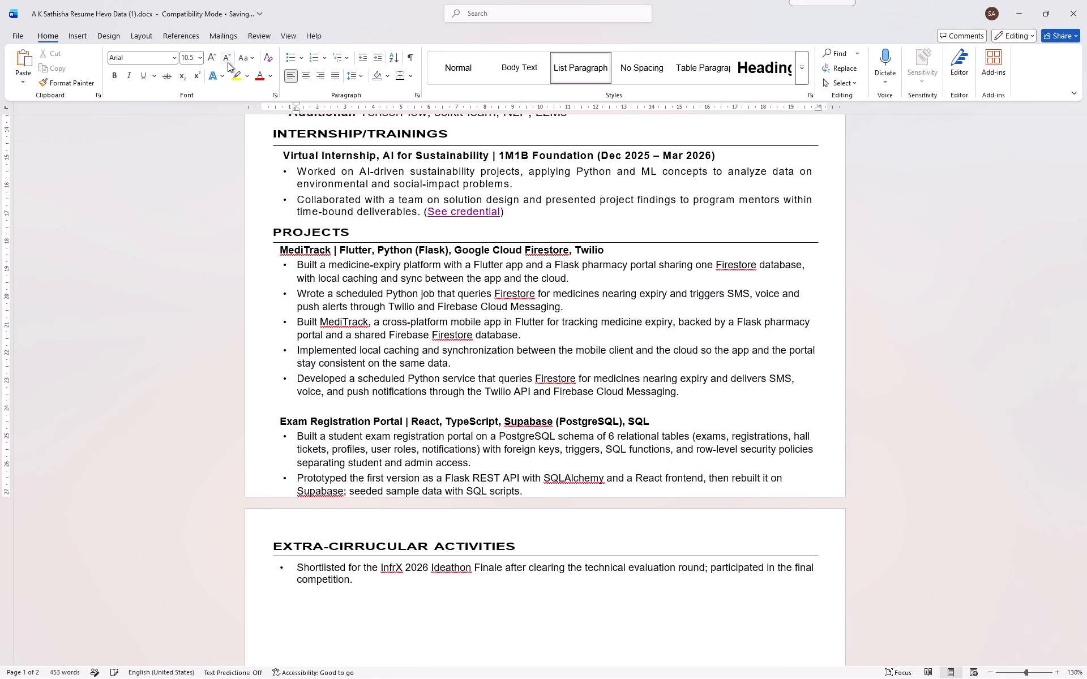
{"action": "left_click", "coordinate": [228, 62]}
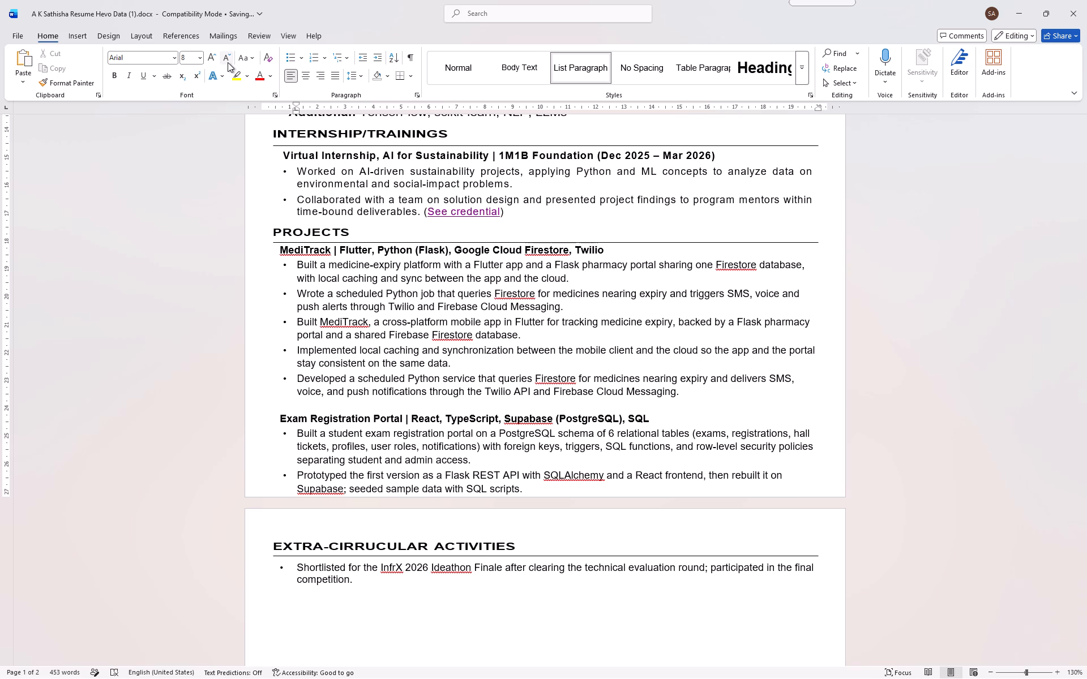
{"action": "left_click", "coordinate": [228, 62]}
{"action": "left_click", "coordinate": [228, 62]}
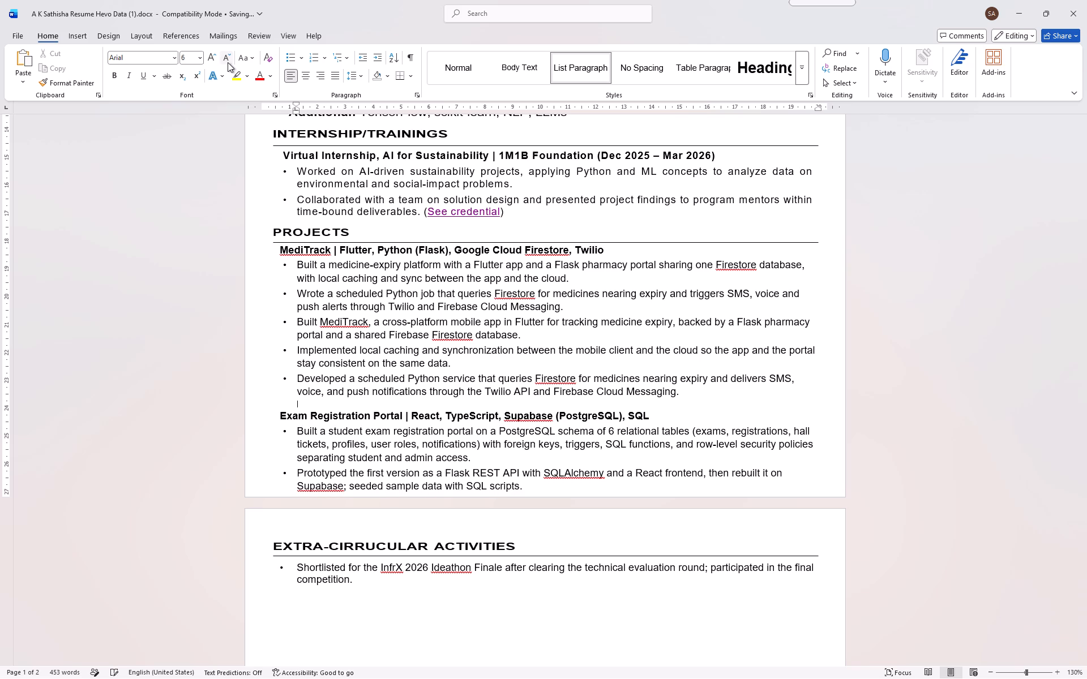
{"action": "left_click", "coordinate": [228, 62]}
{"action": "left_click", "coordinate": [228, 62]}
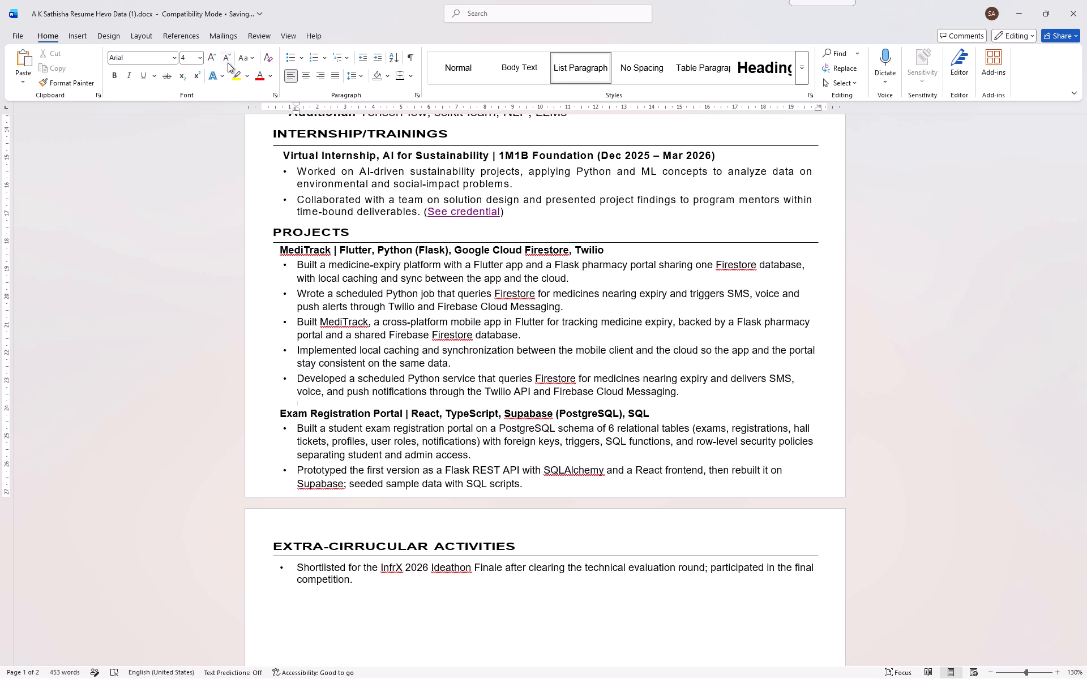
Delete the whole EXTRA-CIRRUCULAR ACTIVITIES section, including its heading, the InfrX 2026 Ideathon bullet and the leftover empty line.
{"action": "left_click_drag", "start_coordinate": [426, 571], "coordinate": [325, 537]}
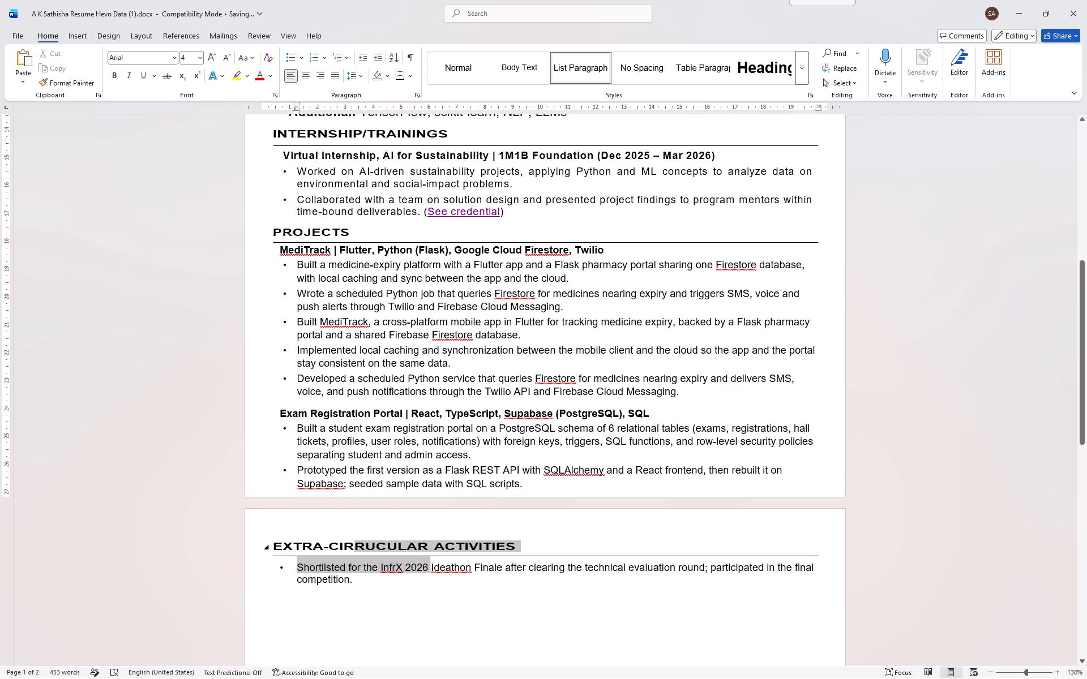
{"action": "left_click_drag", "start_coordinate": [325, 537], "coordinate": [290, 512]}
{"action": "key", "text": "BackSpace"}
{"action": "key", "text": "Down"}
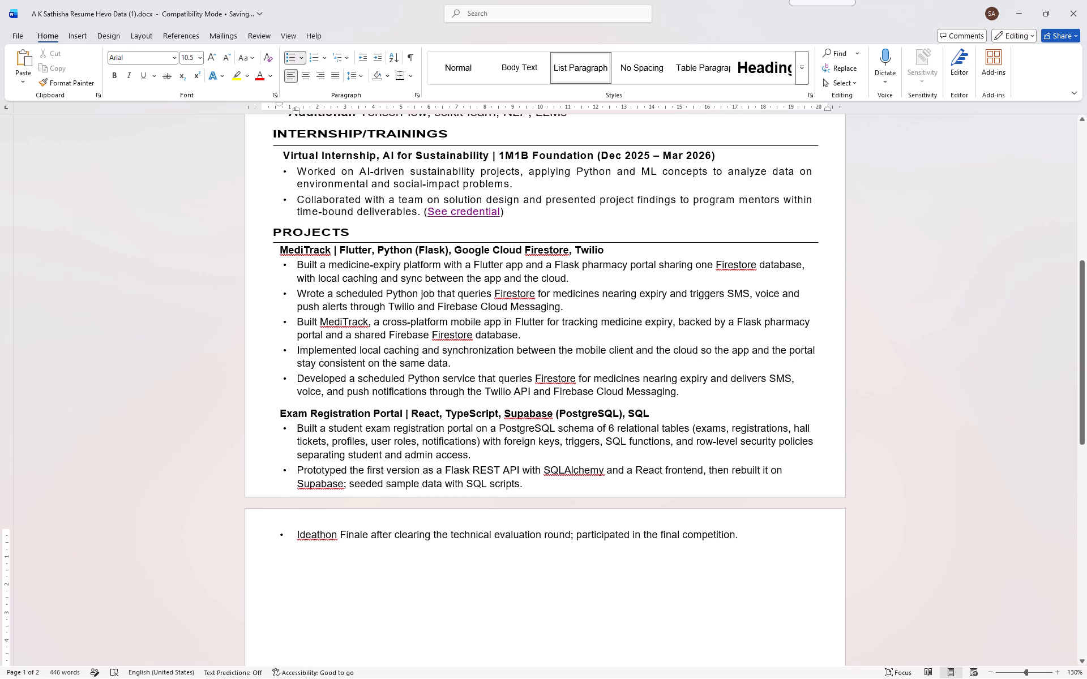
{"action": "left_click_drag", "start_coordinate": [767, 543], "coordinate": [336, 506]}
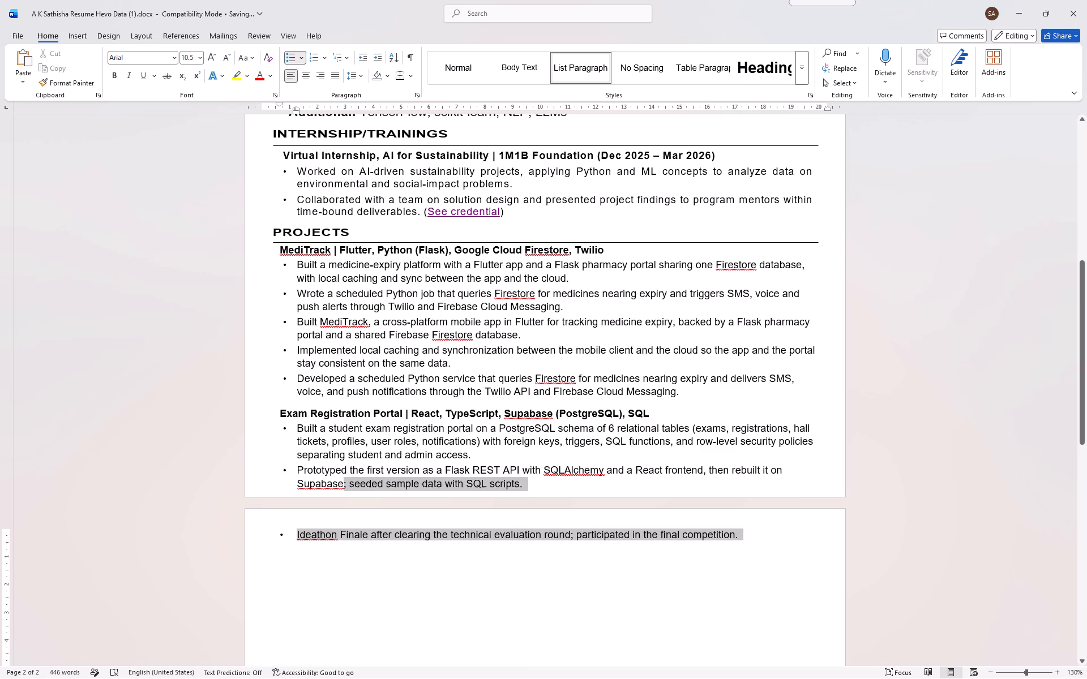
{"action": "left_click_drag", "start_coordinate": [336, 506], "coordinate": [278, 523]}
{"action": "key", "text": "BackSpace"}
{"action": "key", "text": "BackSpace"}
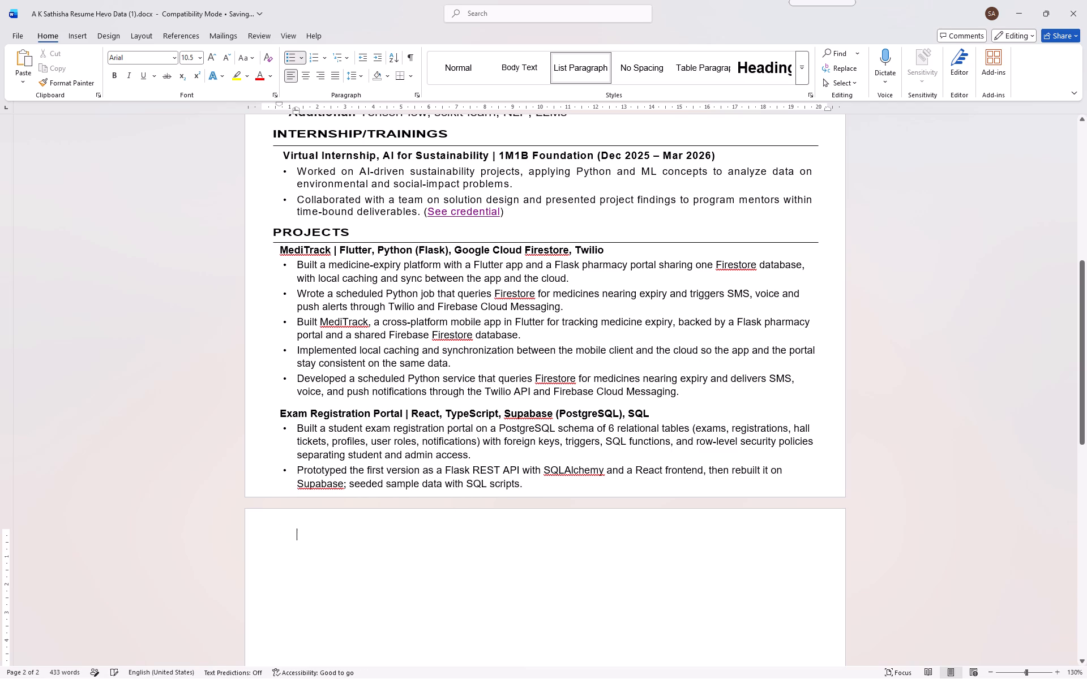
{"action": "key", "text": "BackSpace"}
{"action": "key", "text": "BackSpace"}
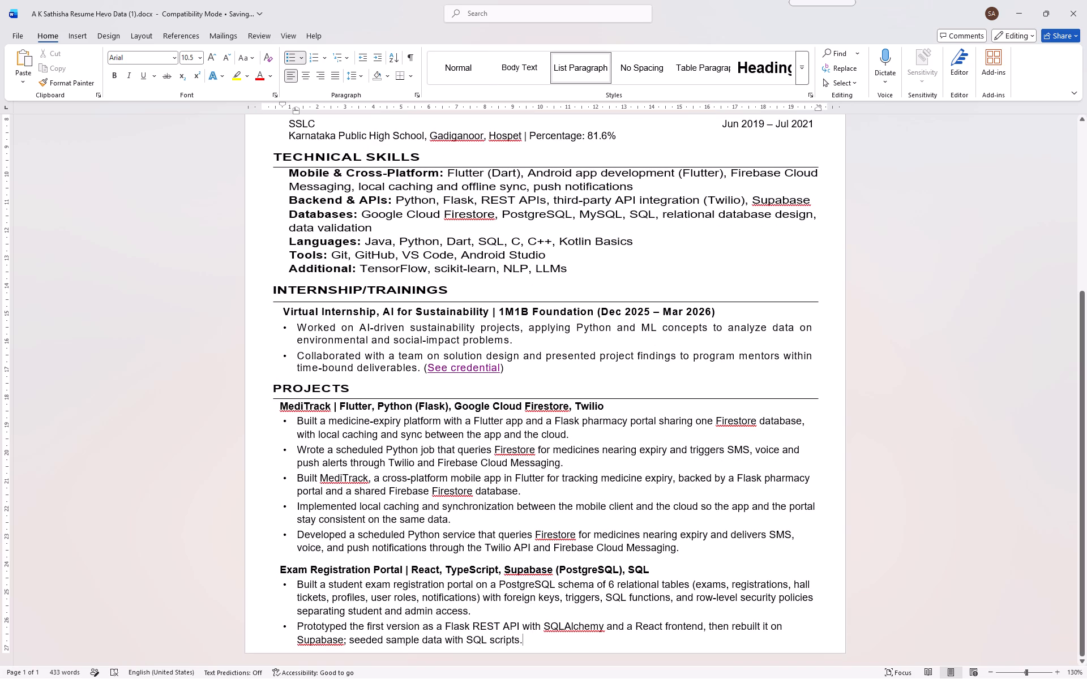
Review the whole resume from the Exam Registration Portal project back to the header for layout and section spacing.
{"action": "scroll", "coordinate": [562, 521], "scroll_direction": "down", "scroll_amount": 1}
{"action": "scroll", "coordinate": [562, 521], "scroll_direction": "up", "scroll_amount": 2}
{"action": "scroll", "coordinate": [562, 521], "scroll_direction": "down", "scroll_amount": 1}
{"action": "scroll", "coordinate": [562, 521], "scroll_direction": "up", "scroll_amount": 2}
{"action": "scroll", "coordinate": [562, 519], "scroll_direction": "down", "scroll_amount": 1}
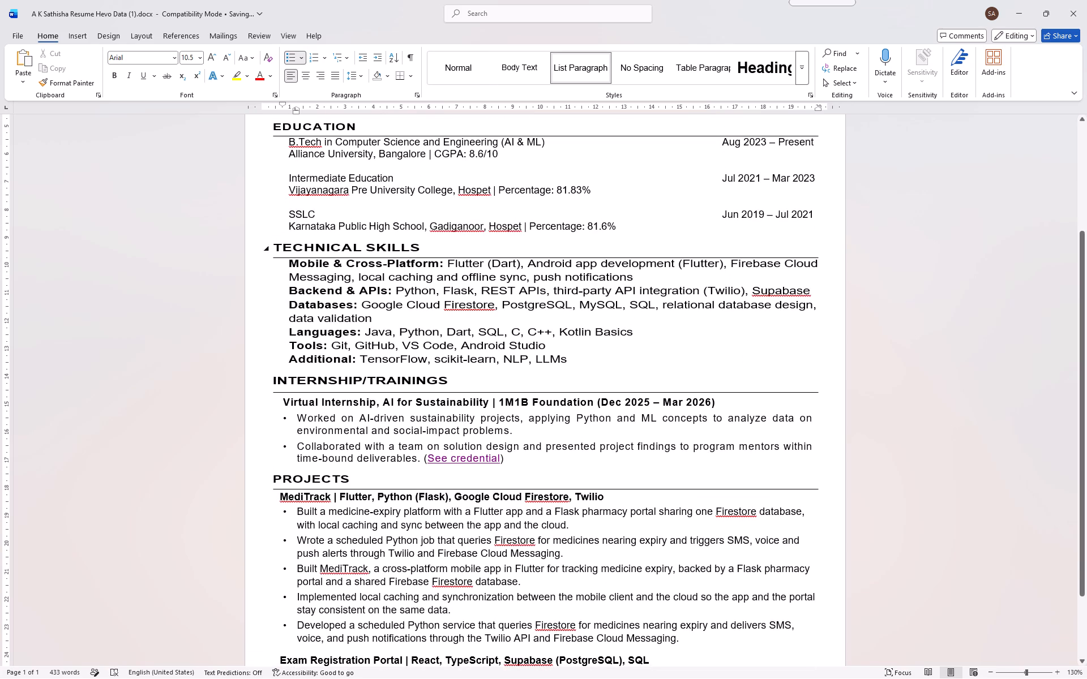
{"action": "scroll", "coordinate": [324, 250], "scroll_direction": "up", "scroll_amount": 2}
{"action": "scroll", "coordinate": [337, 211], "scroll_direction": "down", "scroll_amount": 1}
{"action": "scroll", "coordinate": [337, 211], "scroll_direction": "up", "scroll_amount": 1}
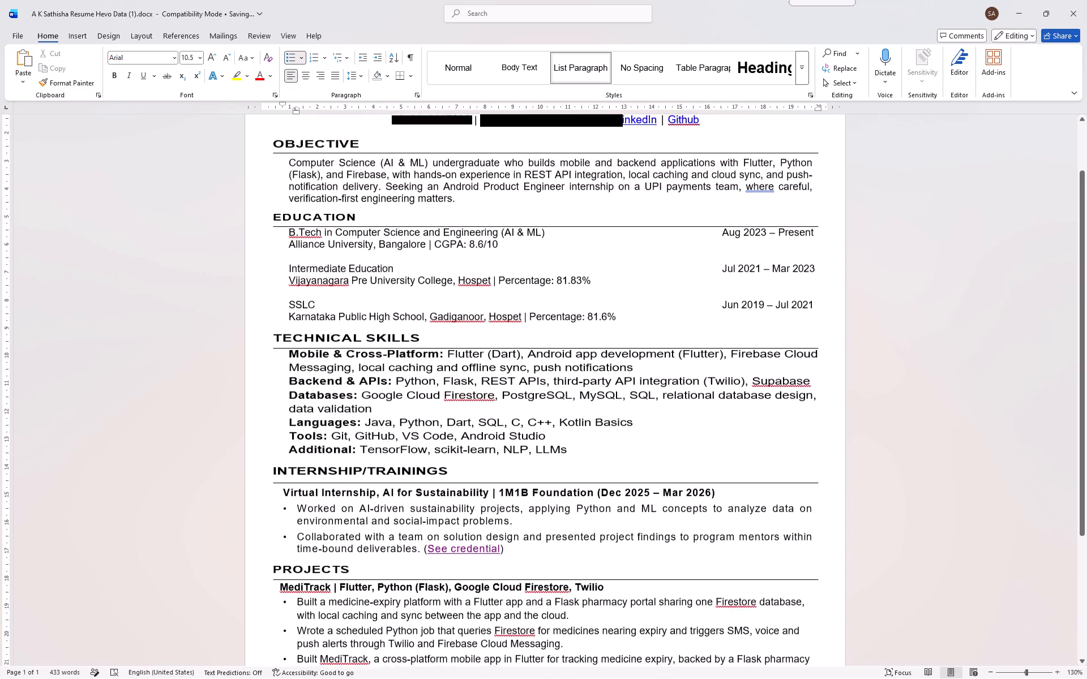
{"action": "scroll", "coordinate": [337, 210], "scroll_direction": "up", "scroll_amount": 2}
{"action": "scroll", "coordinate": [338, 210], "scroll_direction": "down", "scroll_amount": 3}
{"action": "scroll", "coordinate": [330, 150], "scroll_direction": "down", "scroll_amount": 1}
{"action": "scroll", "coordinate": [331, 152], "scroll_direction": "up", "scroll_amount": 3}
{"action": "scroll", "coordinate": [334, 154], "scroll_direction": "down", "scroll_amount": 1}
{"action": "scroll", "coordinate": [334, 154], "scroll_direction": "up", "scroll_amount": 2}
{"action": "scroll", "coordinate": [335, 154], "scroll_direction": "down", "scroll_amount": 2}
{"action": "scroll", "coordinate": [335, 154], "scroll_direction": "up", "scroll_amount": 4}
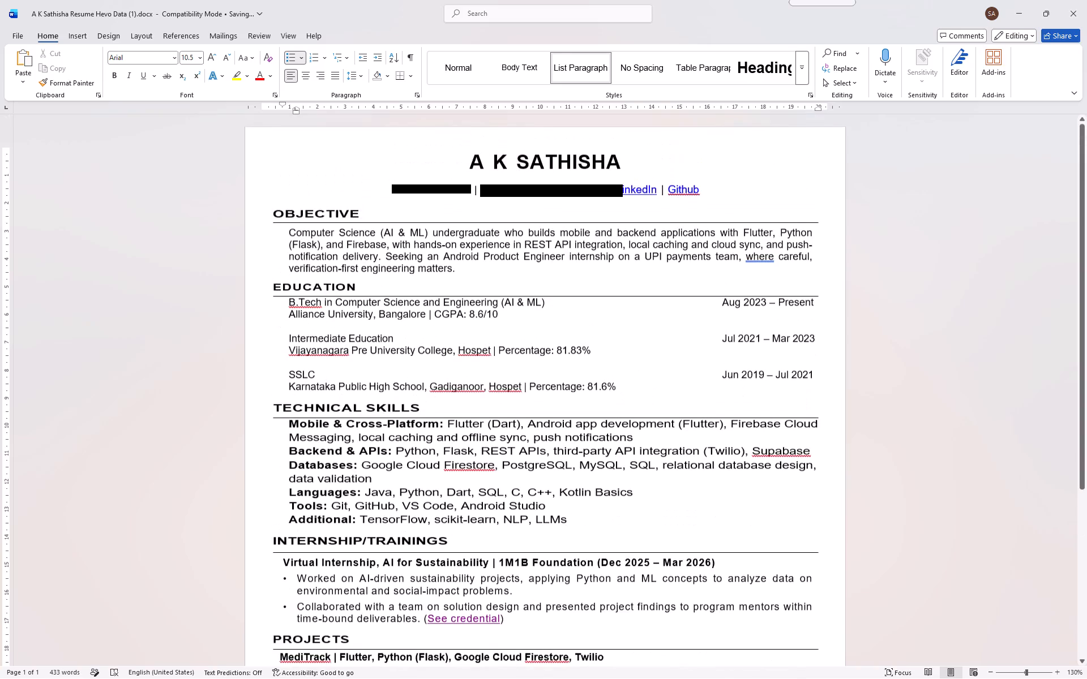
Reduce the blank line above the OBJECTIVE heading to 7 pt font size.
{"action": "left_click", "coordinate": [323, 204]}
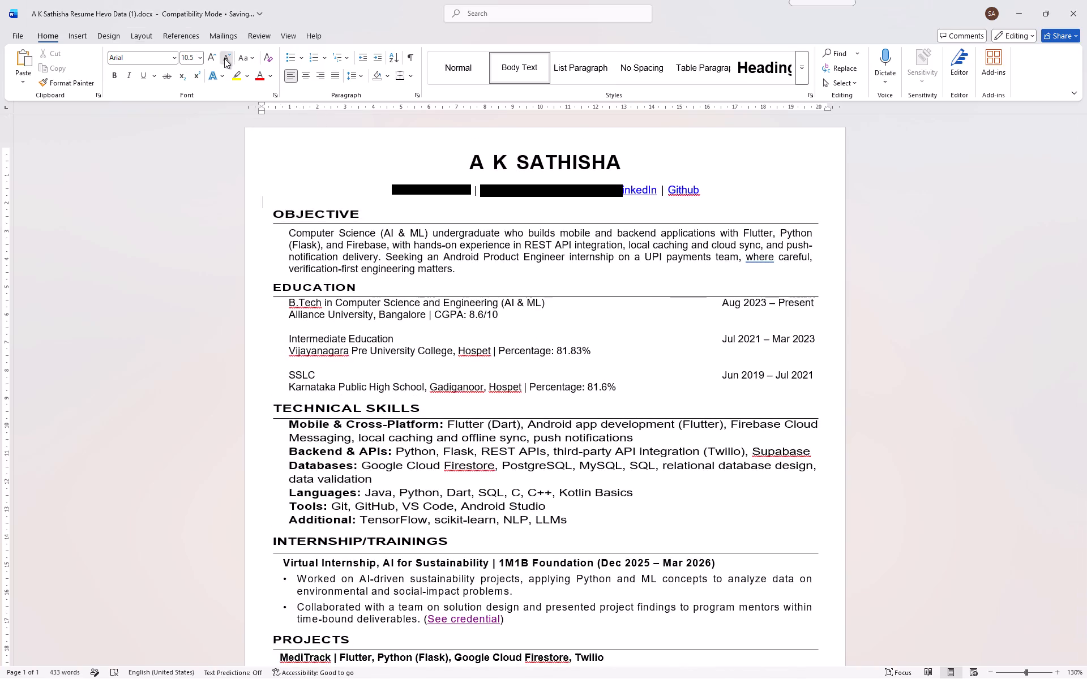
{"action": "triple_click", "coordinate": [224, 58]}
{"action": "left_click", "coordinate": [224, 58]}
{"action": "scroll", "coordinate": [427, 209], "scroll_direction": "down", "scroll_amount": 4}
{"action": "scroll", "coordinate": [430, 205], "scroll_direction": "up", "scroll_amount": 1}
{"action": "scroll", "coordinate": [430, 205], "scroll_direction": "down", "scroll_amount": 3}
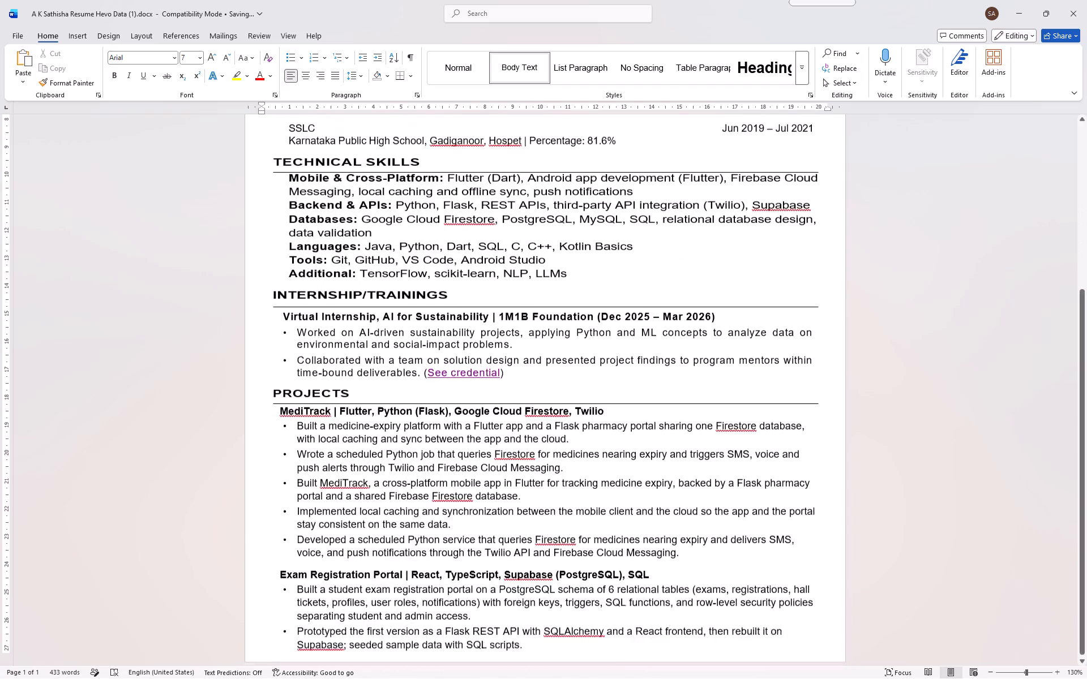
Start saving a copy of the resume in the Resumes folder, removing "Hevo Data (1)" from the end of its file name.
{"action": "scroll", "coordinate": [430, 202], "scroll_direction": "up", "scroll_amount": 1}
{"action": "scroll", "coordinate": [430, 202], "scroll_direction": "down", "scroll_amount": 1}
{"action": "scroll", "coordinate": [430, 201], "scroll_direction": "up", "scroll_amount": 1}
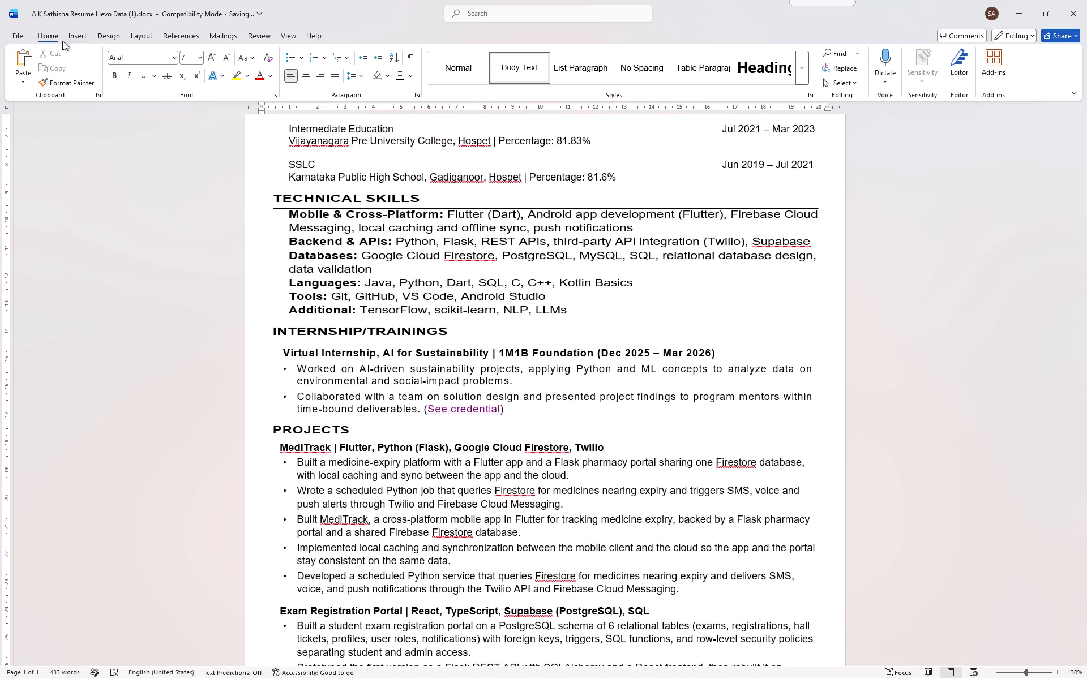
{"action": "left_click", "coordinate": [17, 43]}
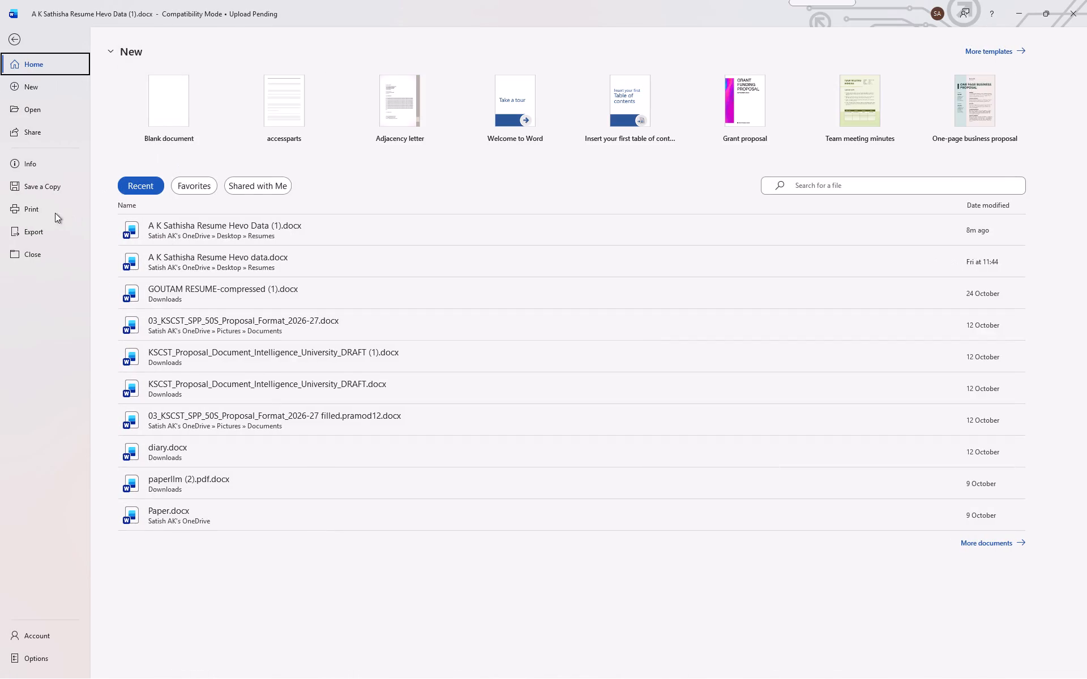
{"action": "left_click", "coordinate": [42, 188]}
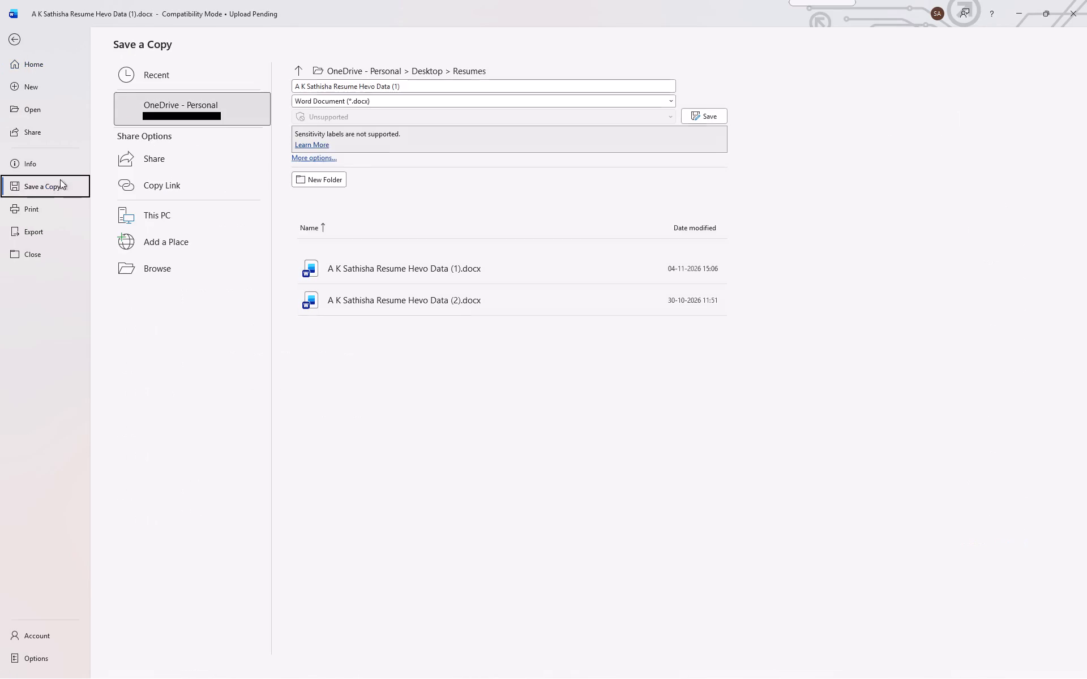
{"action": "left_click", "coordinate": [405, 84]}
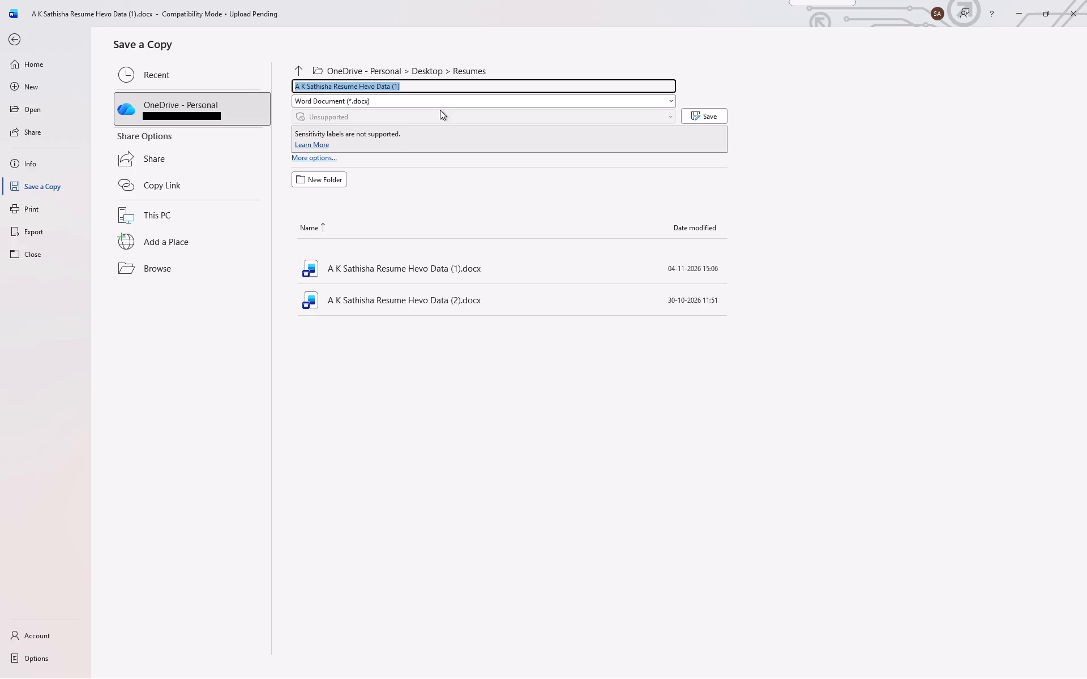
{"action": "key", "text": "Right"}
{"action": "key", "text": "BackSpace"}
{"action": "key", "text": "BackSpace"}
{"action": "key", "text": "BackSpace"}
{"action": "key", "text": "BackSpace"}
{"action": "key", "text": "BackSpace"}
{"action": "key", "text": "BackSpace"}
{"action": "key", "text": "BackSpace"}
{"action": "key", "text": "BackSpace"}
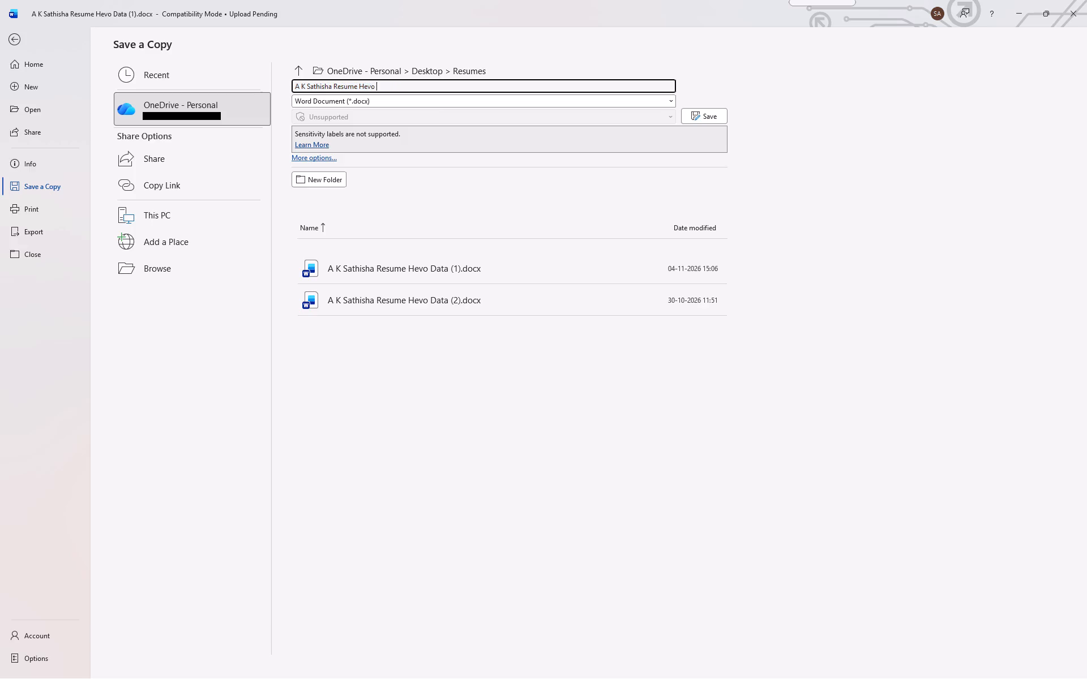
{"action": "key", "text": "BackSpace"}
{"action": "key", "text": "BackSpace"}
{"action": "key", "text": "BackSpace"}
{"action": "key", "text": "BackSpace"}
{"action": "key", "text": "BackSpace"}
{"action": "key", "text": "shift+a"}
Switch to the browser and copy the company name "GoKiwi Tech" from the Android Product Engineer listing on Superset.
{"action": "key", "text": "alt+Tab"}
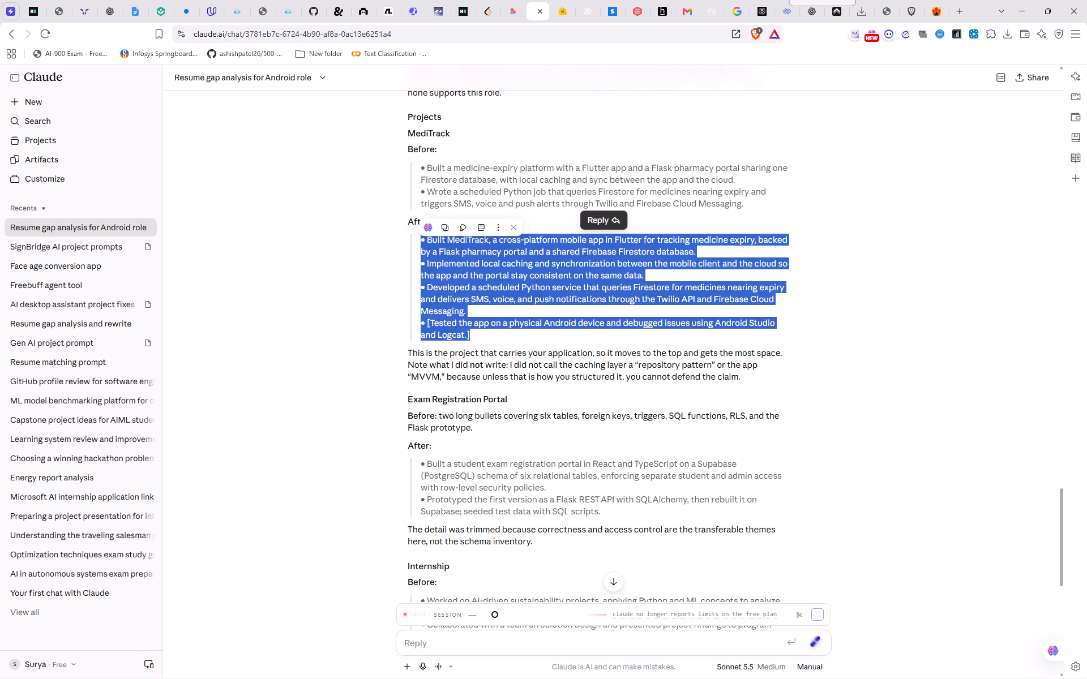
{"action": "left_click", "coordinate": [784, 14]}
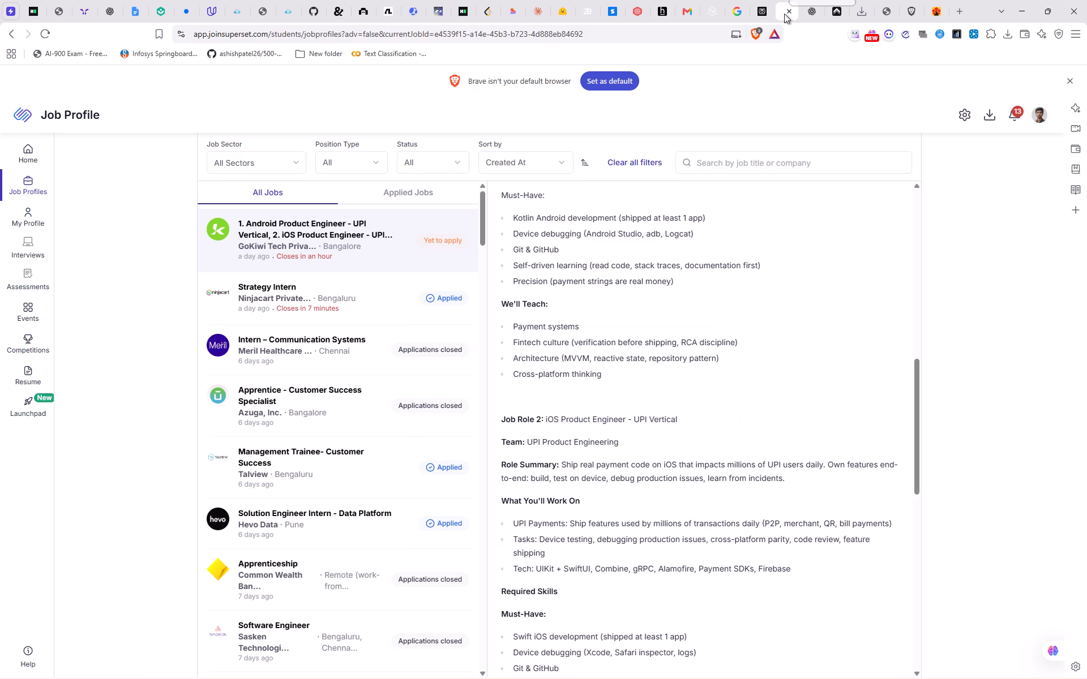
{"action": "scroll", "coordinate": [551, 294], "scroll_direction": "down", "scroll_amount": 1}
{"action": "scroll", "coordinate": [560, 296], "scroll_direction": "up", "scroll_amount": 3}
{"action": "scroll", "coordinate": [564, 291], "scroll_direction": "down", "scroll_amount": 1}
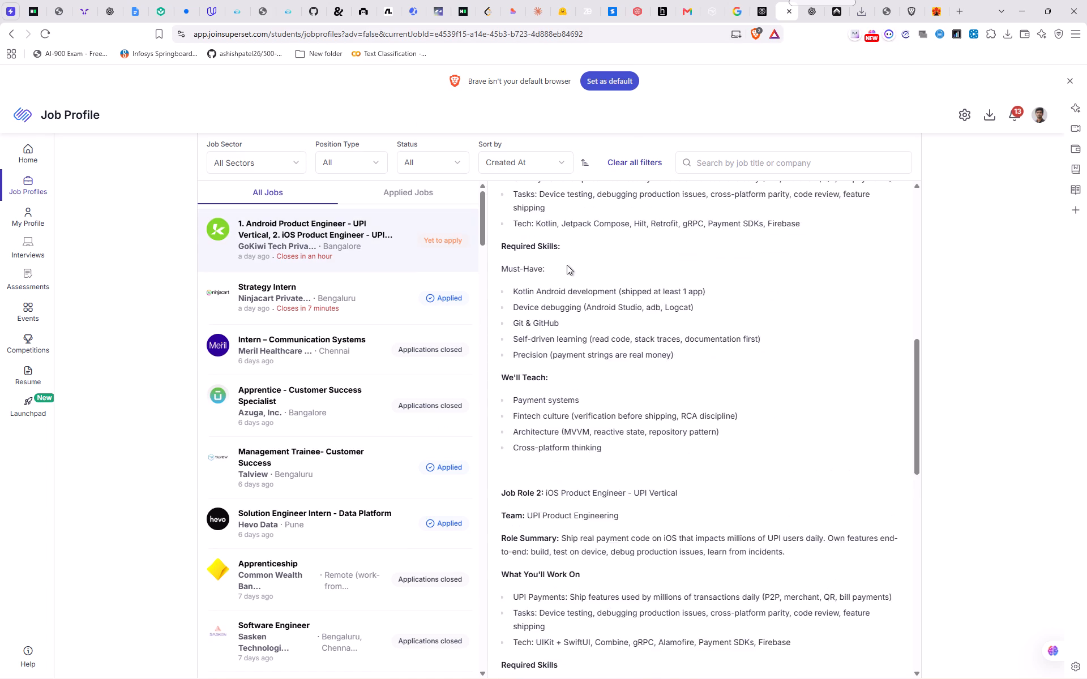
{"action": "scroll", "coordinate": [567, 265], "scroll_direction": "up", "scroll_amount": 2}
{"action": "scroll", "coordinate": [567, 265], "scroll_direction": "down", "scroll_amount": 1}
{"action": "scroll", "coordinate": [567, 265], "scroll_direction": "up", "scroll_amount": 2}
{"action": "scroll", "coordinate": [567, 265], "scroll_direction": "down", "scroll_amount": 1}
{"action": "scroll", "coordinate": [567, 265], "scroll_direction": "up", "scroll_amount": 2}
{"action": "scroll", "coordinate": [567, 265], "scroll_direction": "down", "scroll_amount": 2}
{"action": "scroll", "coordinate": [567, 265], "scroll_direction": "up", "scroll_amount": 2}
{"action": "scroll", "coordinate": [567, 265], "scroll_direction": "down", "scroll_amount": 1}
{"action": "scroll", "coordinate": [567, 265], "scroll_direction": "up", "scroll_amount": 2}
{"action": "scroll", "coordinate": [567, 263], "scroll_direction": "down", "scroll_amount": 1}
{"action": "scroll", "coordinate": [567, 263], "scroll_direction": "up", "scroll_amount": 7}
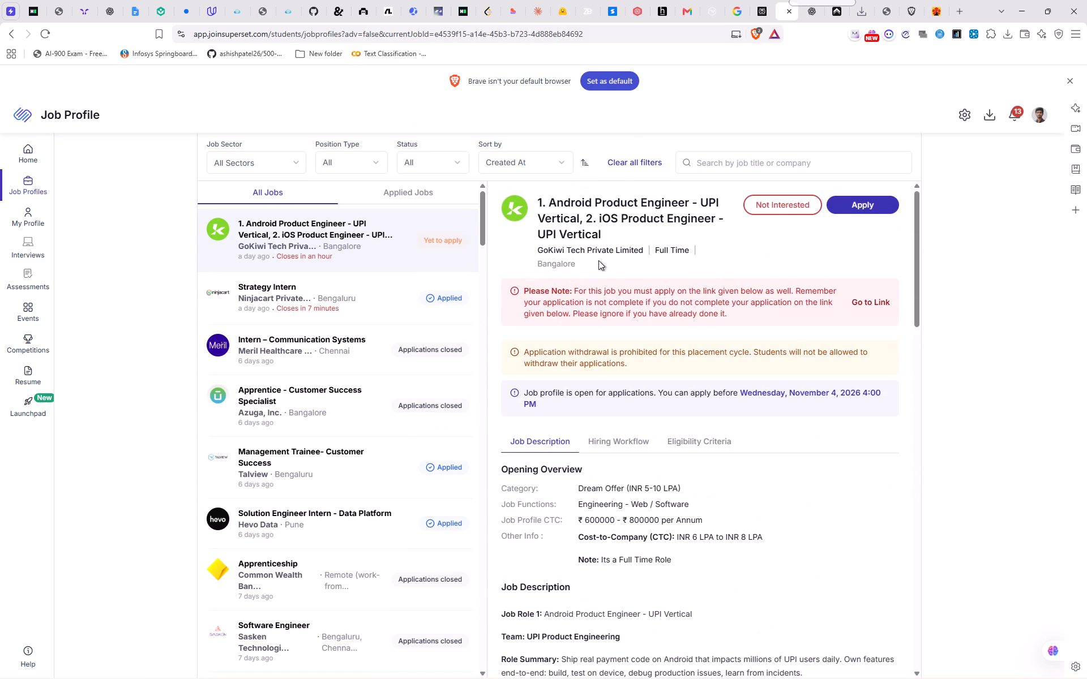
{"action": "left_click", "coordinate": [567, 251]}
{"action": "left_click_drag", "start_coordinate": [587, 253], "coordinate": [540, 253]}
{"action": "key", "text": "ctrl+c"}
Back in Word, end the copy's file name with "Resume GoKiwi Tech" and save it as a Word document.
{"action": "key", "text": "alt+Tab"}
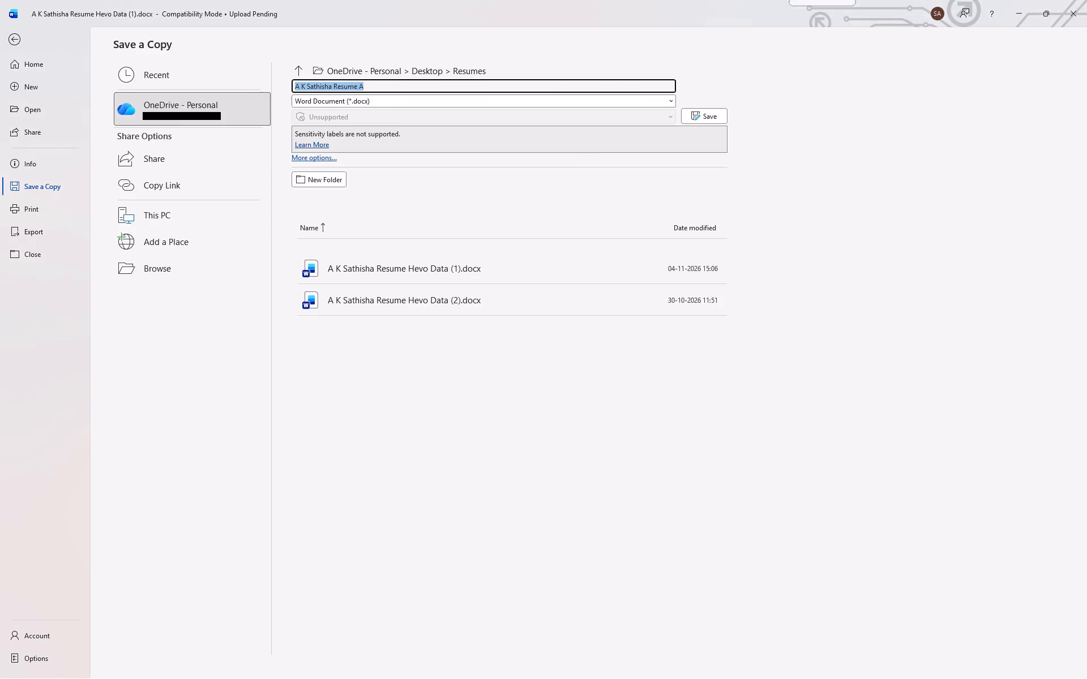
{"action": "left_click", "coordinate": [486, 88]}
{"action": "key", "text": "BackSpace"}
{"action": "key", "text": "ctrl+v"}
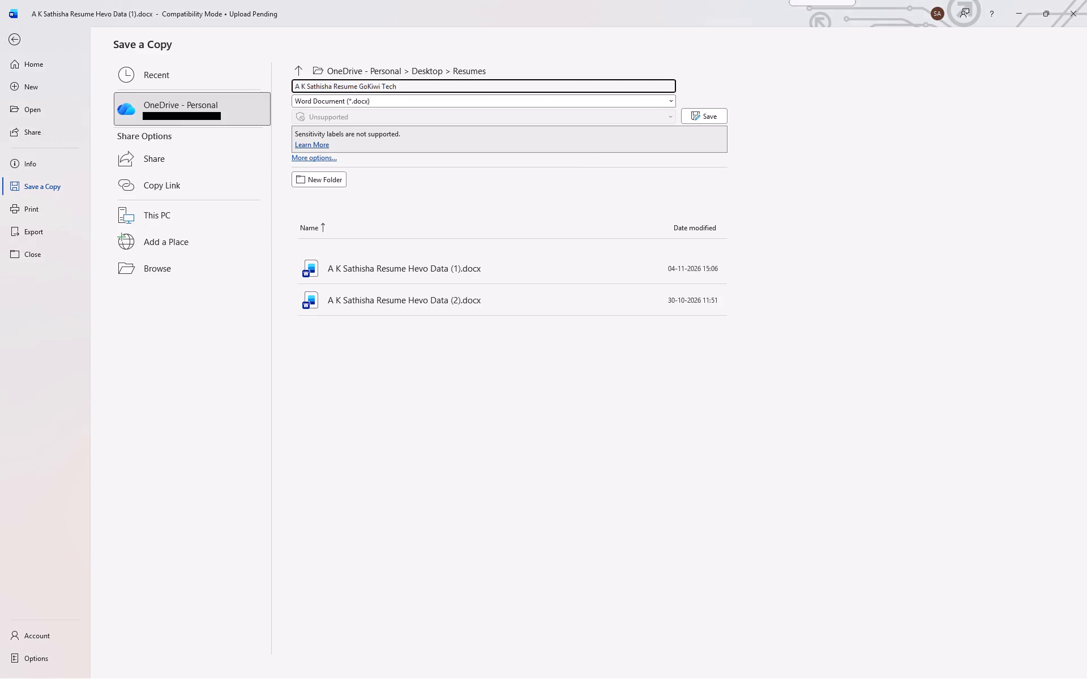
{"action": "key", "text": "BackSpace"}
{"action": "key", "text": "Return"}
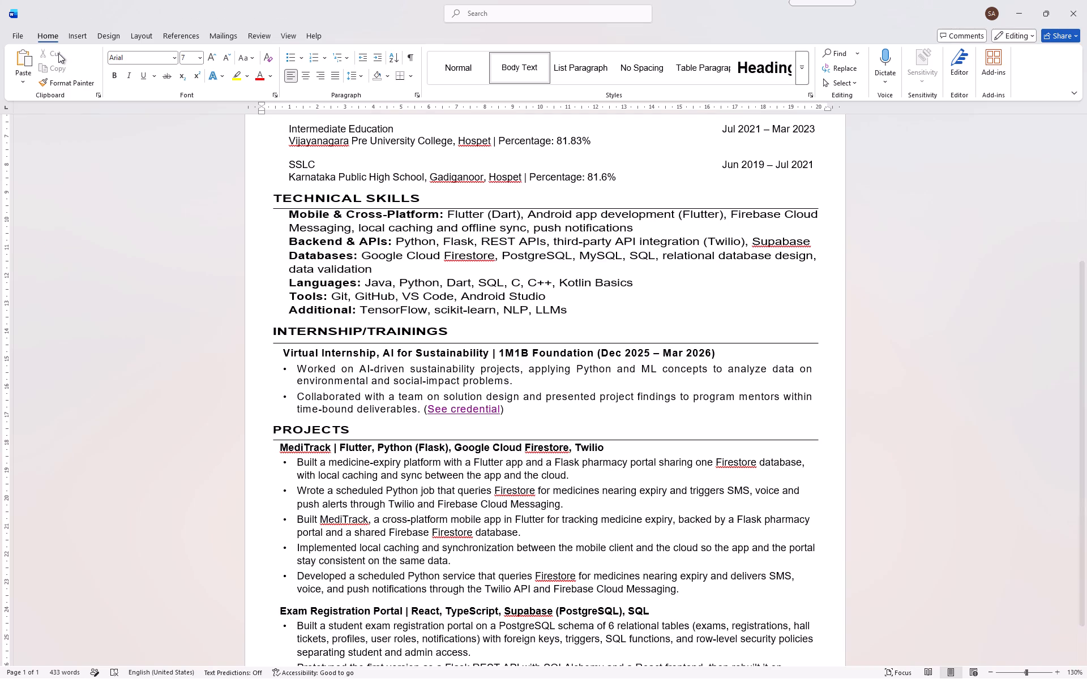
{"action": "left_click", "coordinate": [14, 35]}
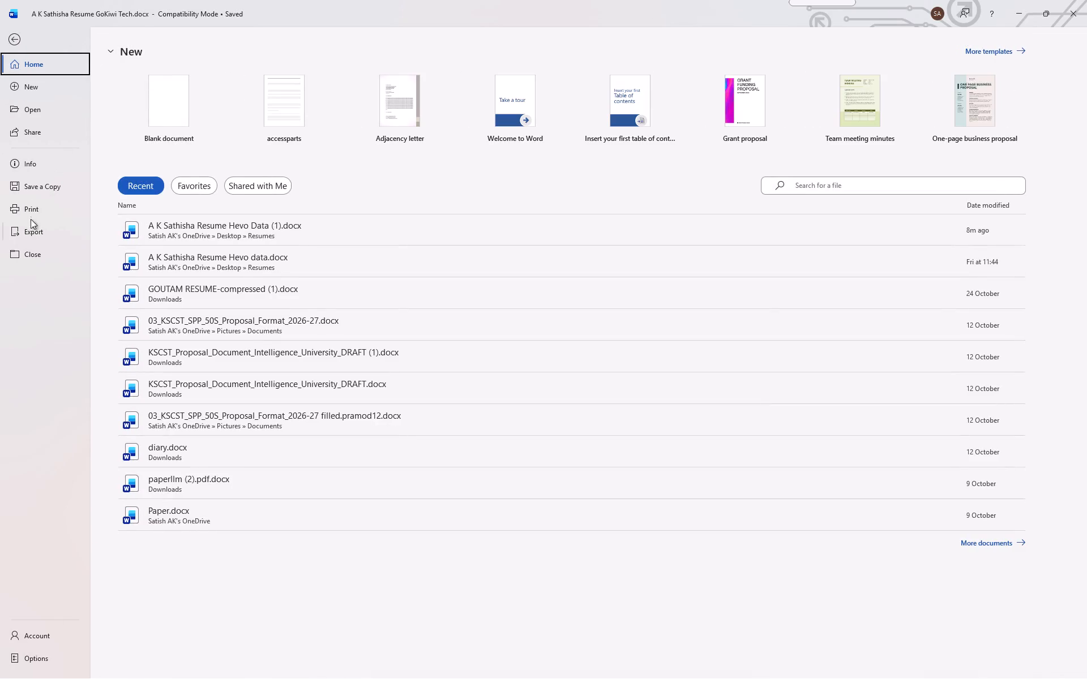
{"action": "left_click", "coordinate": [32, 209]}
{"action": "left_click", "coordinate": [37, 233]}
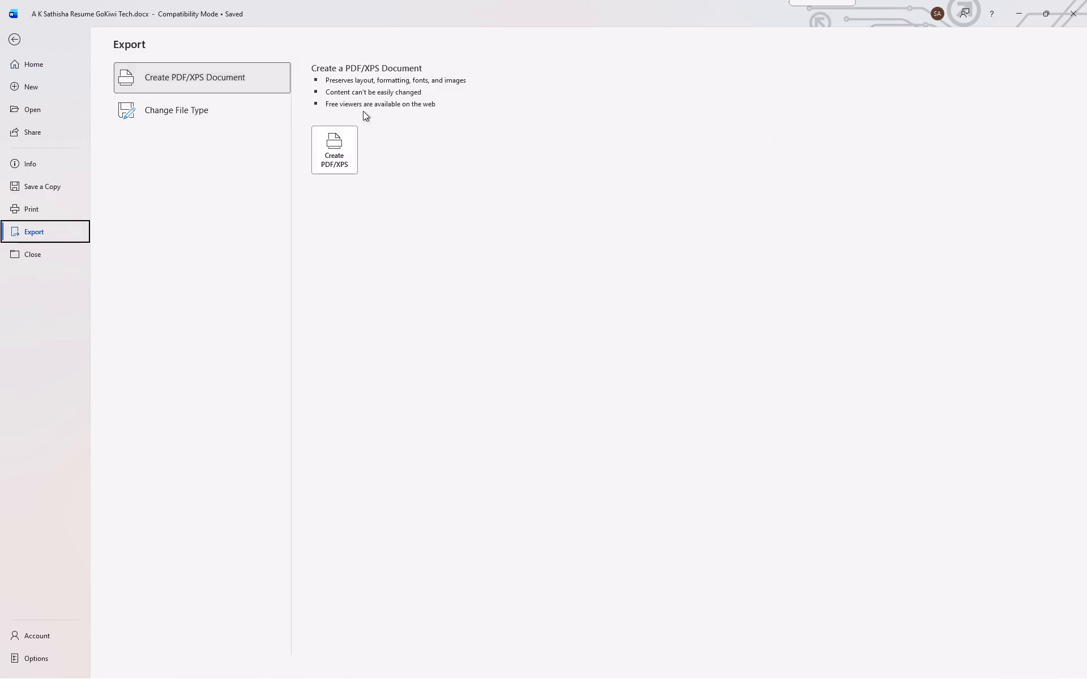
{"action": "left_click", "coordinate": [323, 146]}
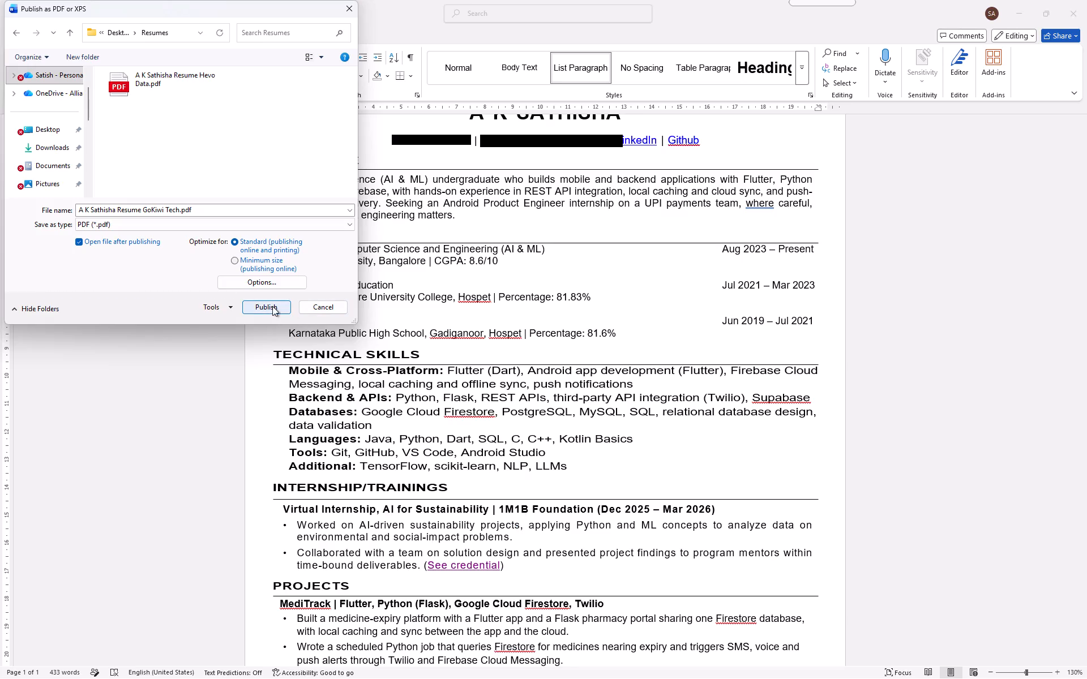
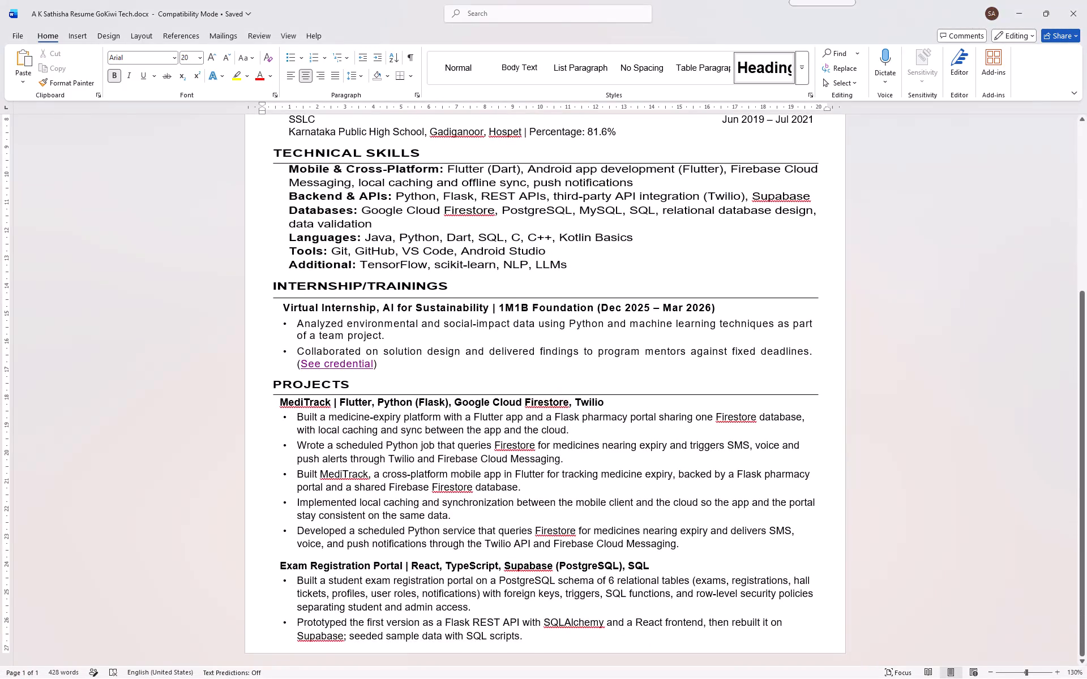
{"action": "scroll", "coordinate": [564, 390], "scroll_direction": "down", "scroll_amount": 1}
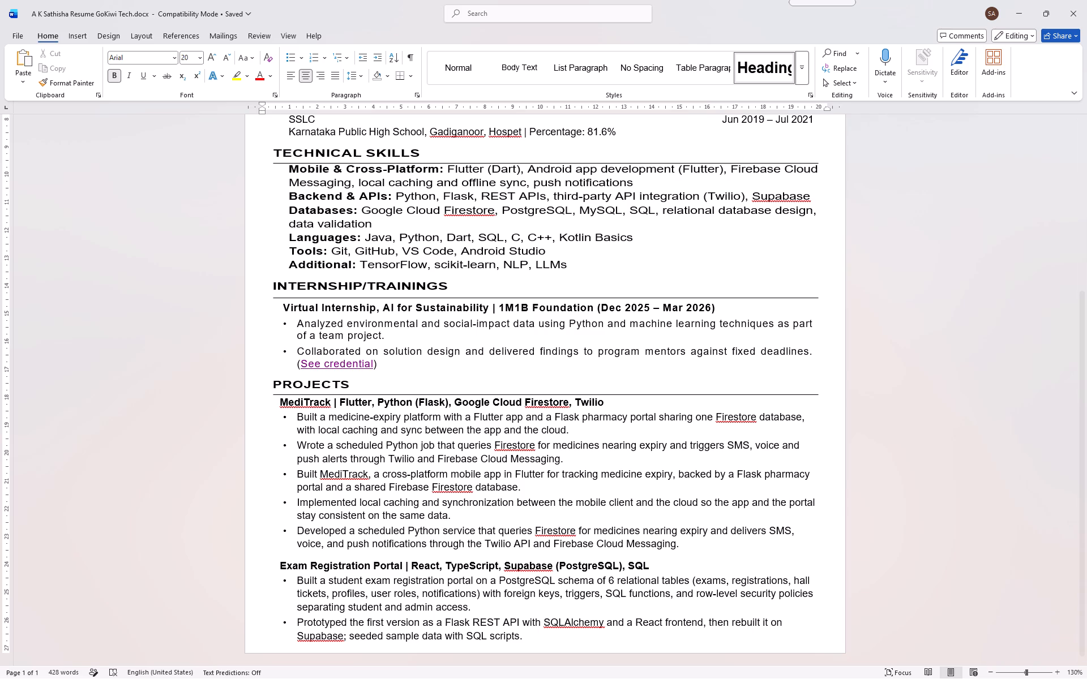
{"action": "left_click_drag", "start_coordinate": [583, 456], "coordinate": [303, 423]}
{"action": "key", "text": "BackSpace"}
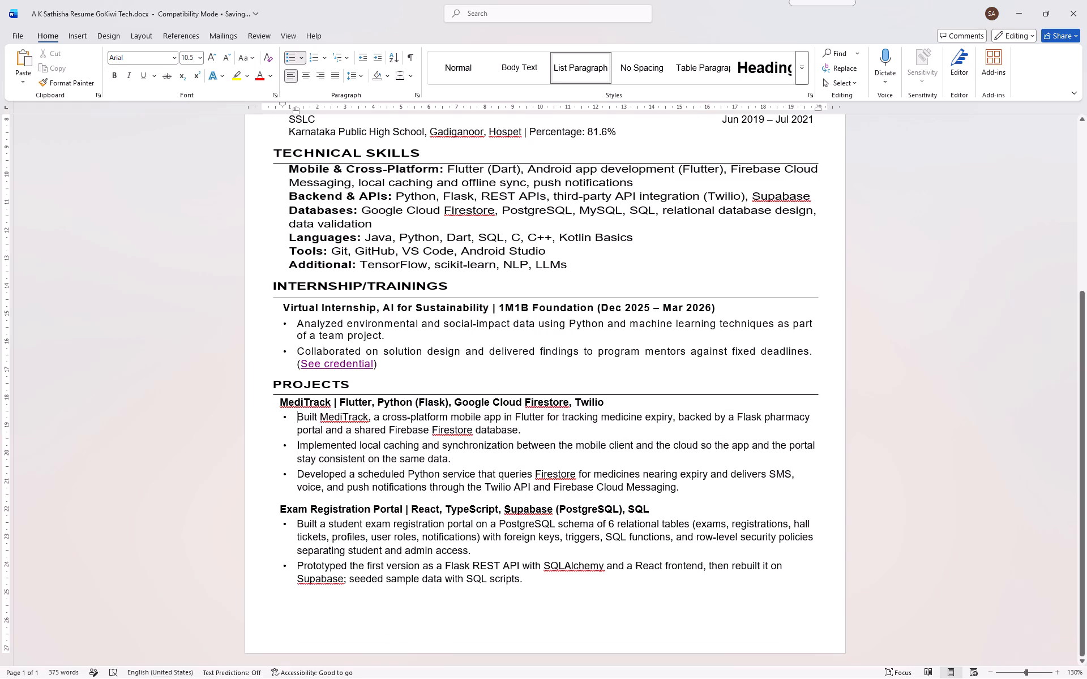
Set the font size of the blank line above the OBJECTIVE heading to 10.5.
{"action": "scroll", "coordinate": [450, 500], "scroll_direction": "up", "scroll_amount": 3}
{"action": "scroll", "coordinate": [455, 382], "scroll_direction": "up", "scroll_amount": 2}
{"action": "scroll", "coordinate": [456, 383], "scroll_direction": "down", "scroll_amount": 1}
{"action": "scroll", "coordinate": [456, 383], "scroll_direction": "up", "scroll_amount": 1}
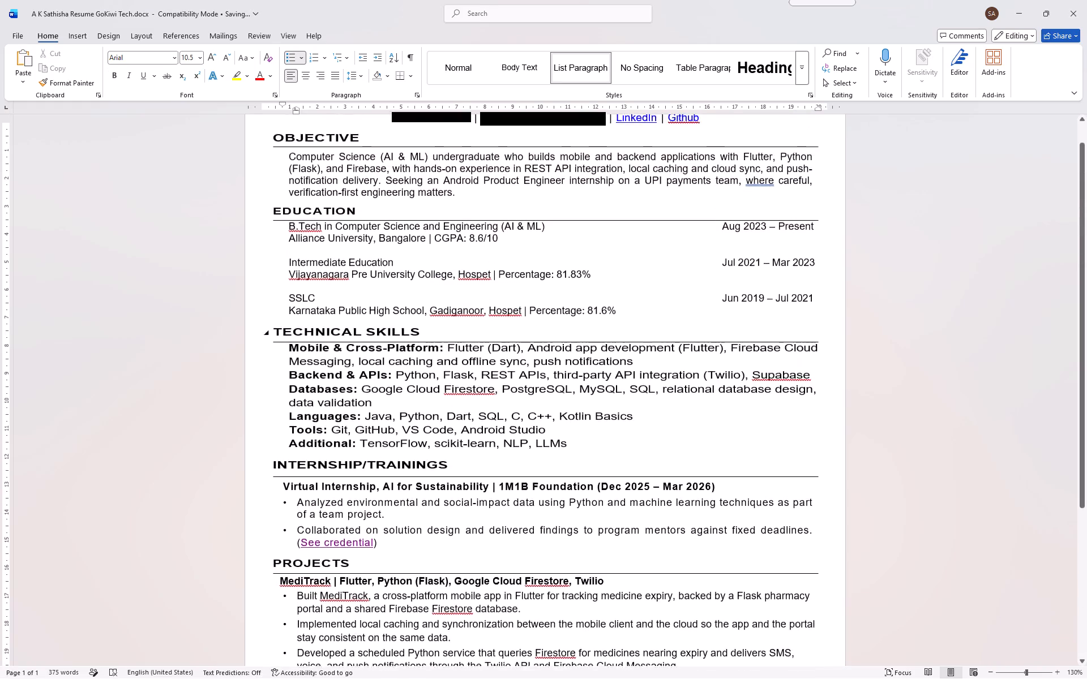
{"action": "scroll", "coordinate": [458, 383], "scroll_direction": "up", "scroll_amount": 3}
{"action": "left_click", "coordinate": [300, 199]}
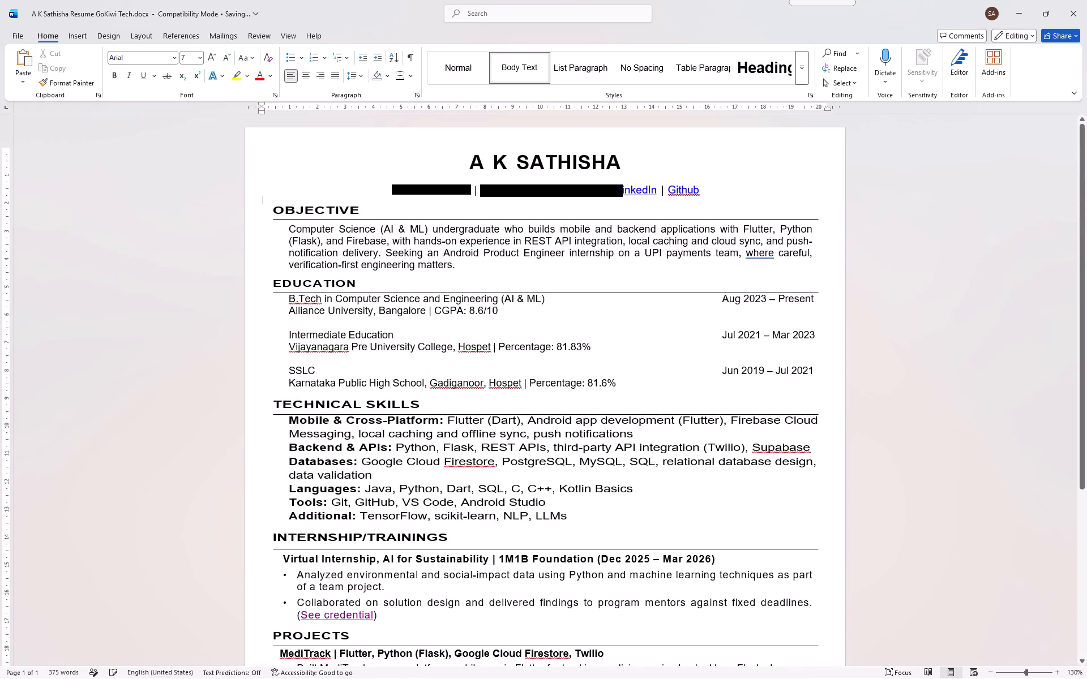
{"action": "double_click", "coordinate": [211, 61]}
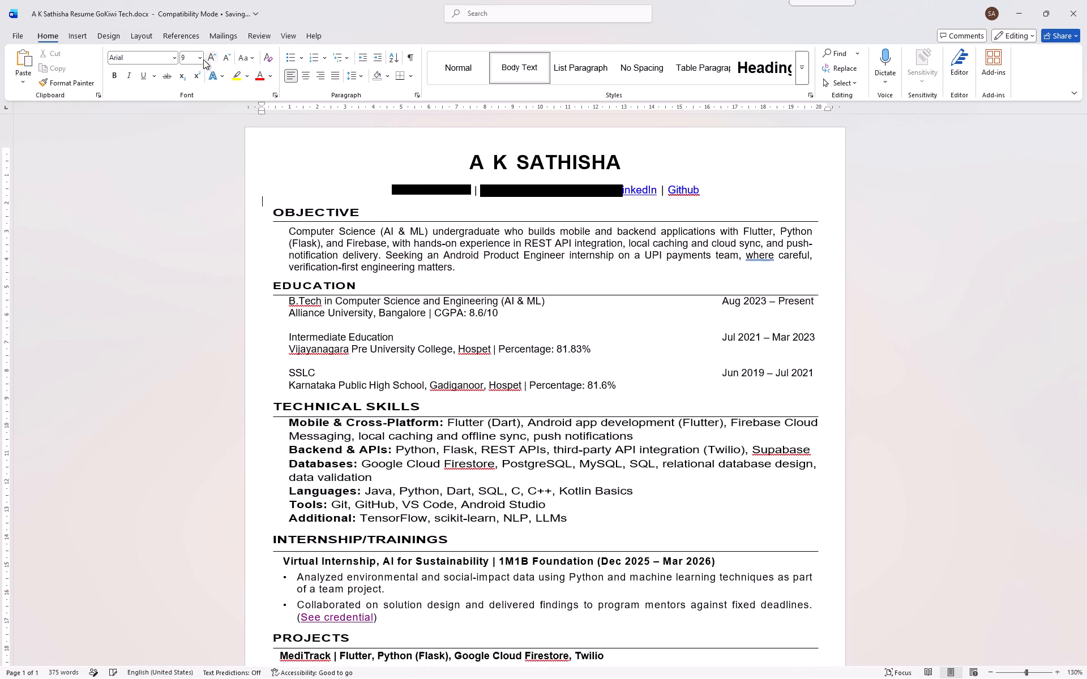
{"action": "left_click", "coordinate": [190, 57]}
{"action": "type", "text": "10/"}
{"action": "key", "text": "BackSpace"}
{"action": "type", "text": ".5"}
{"action": "key", "text": "Return"}
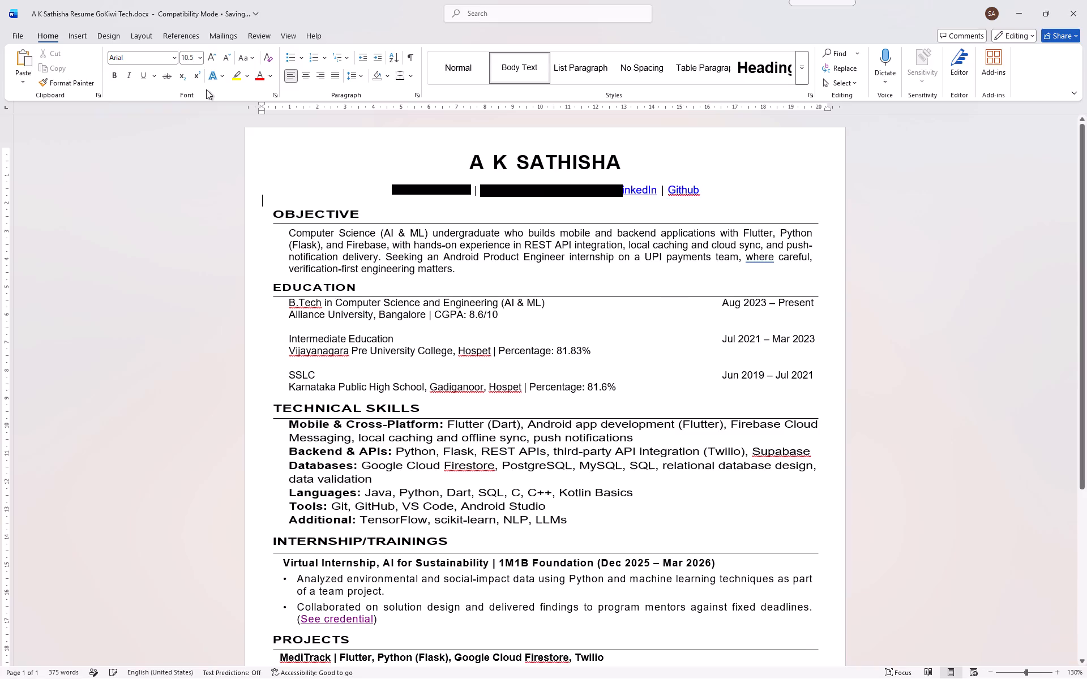
Set the font size of the blank line above the EDUCATION heading to 10.5.
{"action": "left_click", "coordinate": [343, 274]}
{"action": "left_click", "coordinate": [187, 57]}
{"action": "key", "text": "1"}
{"action": "type", "text": "0.5"}
{"action": "key", "text": "Return"}
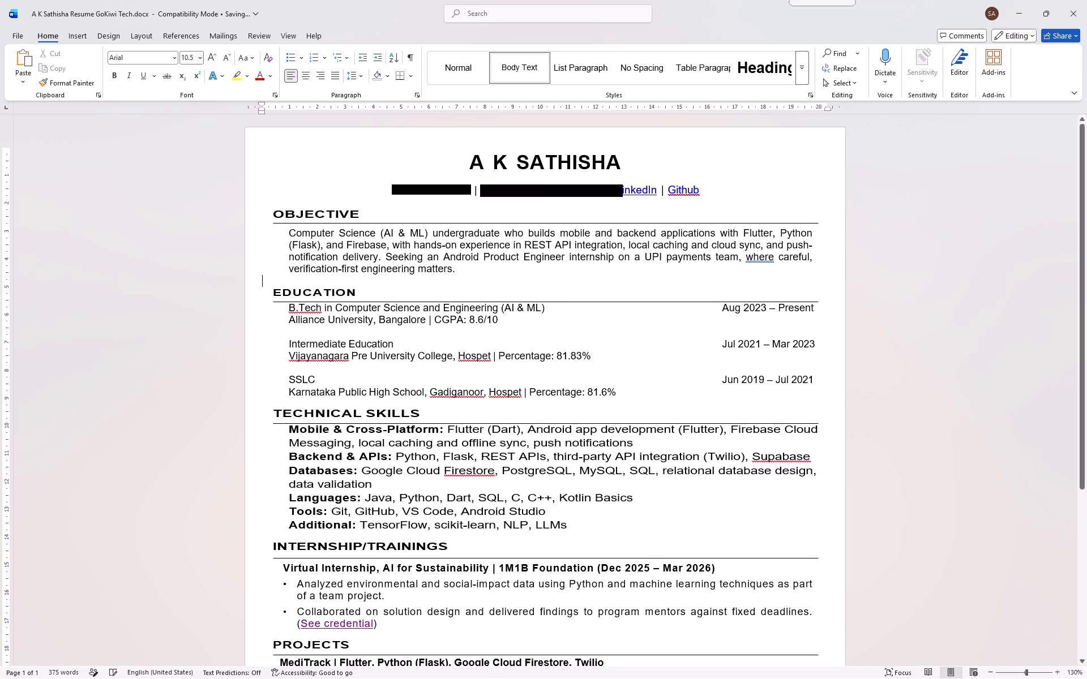
Set the font size of the blank line above the TECHNICAL SKILLS heading to 10.5.
{"action": "left_click", "coordinate": [293, 400]}
{"action": "left_click", "coordinate": [189, 55]}
{"action": "key", "text": "1"}
{"action": "type", "text": "0.5"}
{"action": "key", "text": "Return"}
Set the font size of the blank line above the INTERNSHIP/TRAININGS heading to 10.5.
{"action": "scroll", "coordinate": [306, 230], "scroll_direction": "down", "scroll_amount": 2}
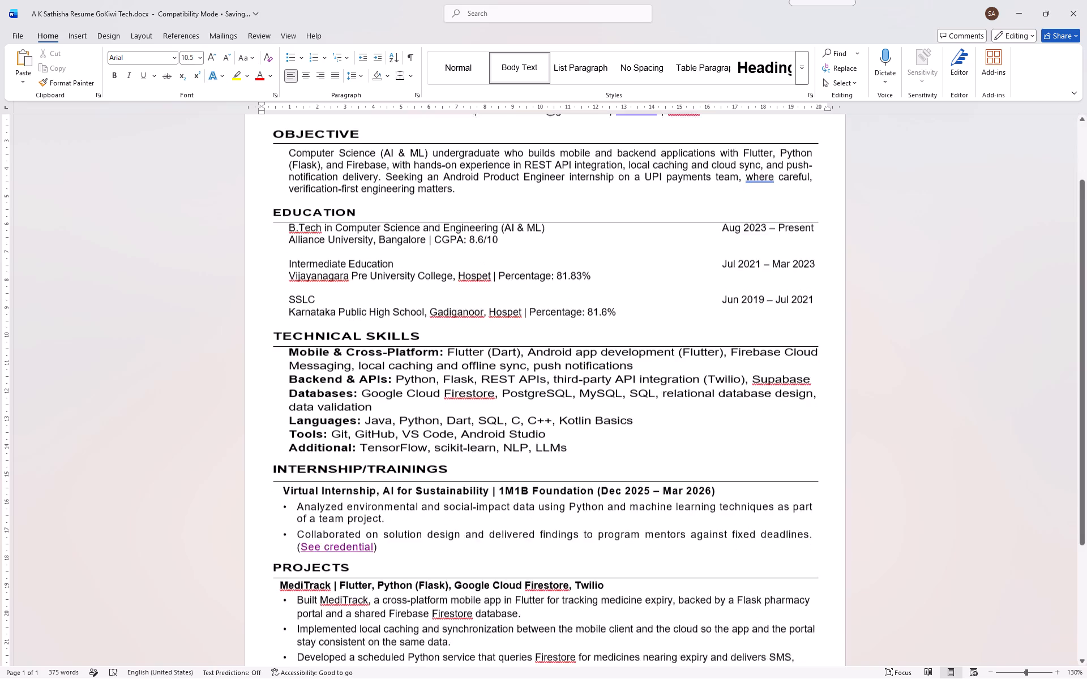
{"action": "left_click", "coordinate": [301, 449]}
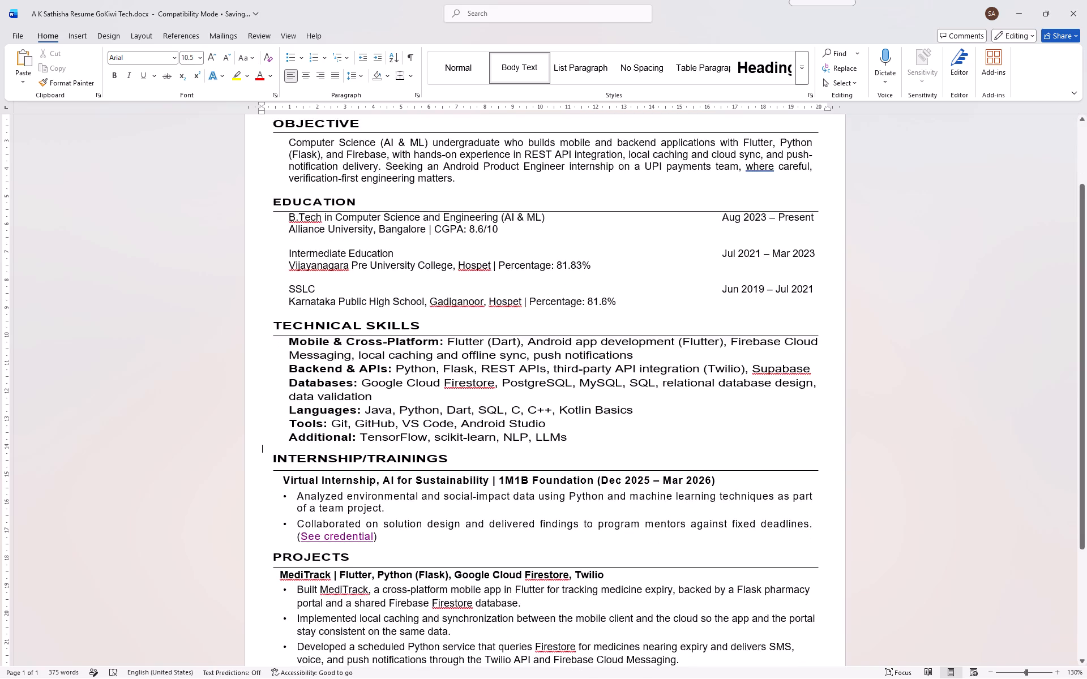
{"action": "left_click", "coordinate": [188, 58]}
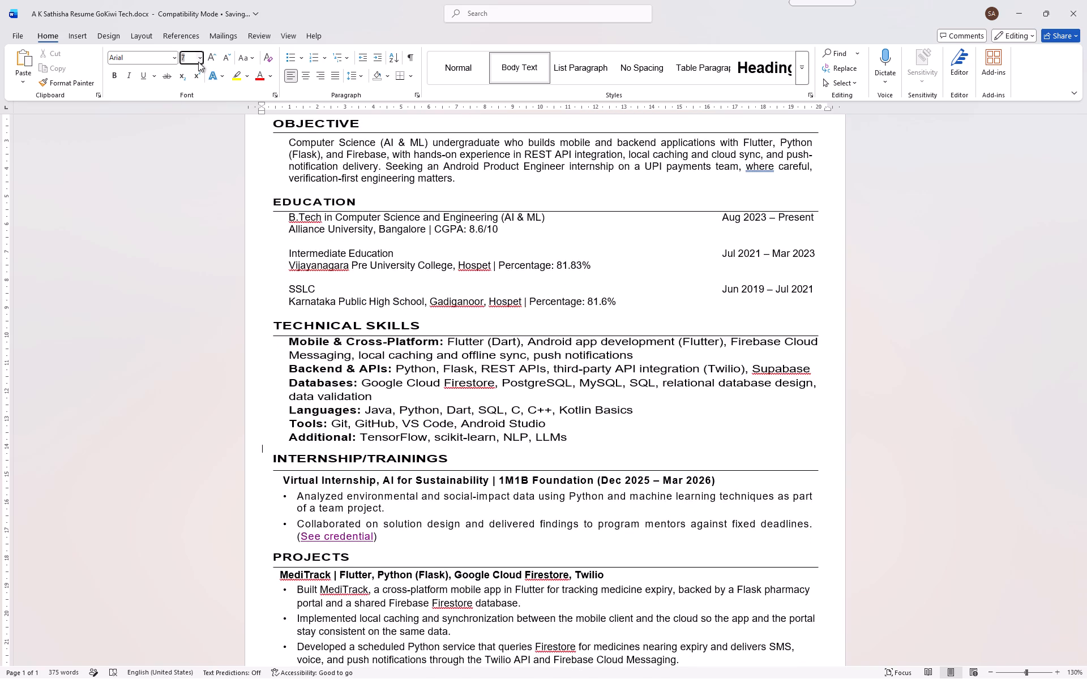
{"action": "key", "text": "1"}
{"action": "key", "text": "0"}
{"action": "key", "text": "period"}
{"action": "key", "text": "5"}
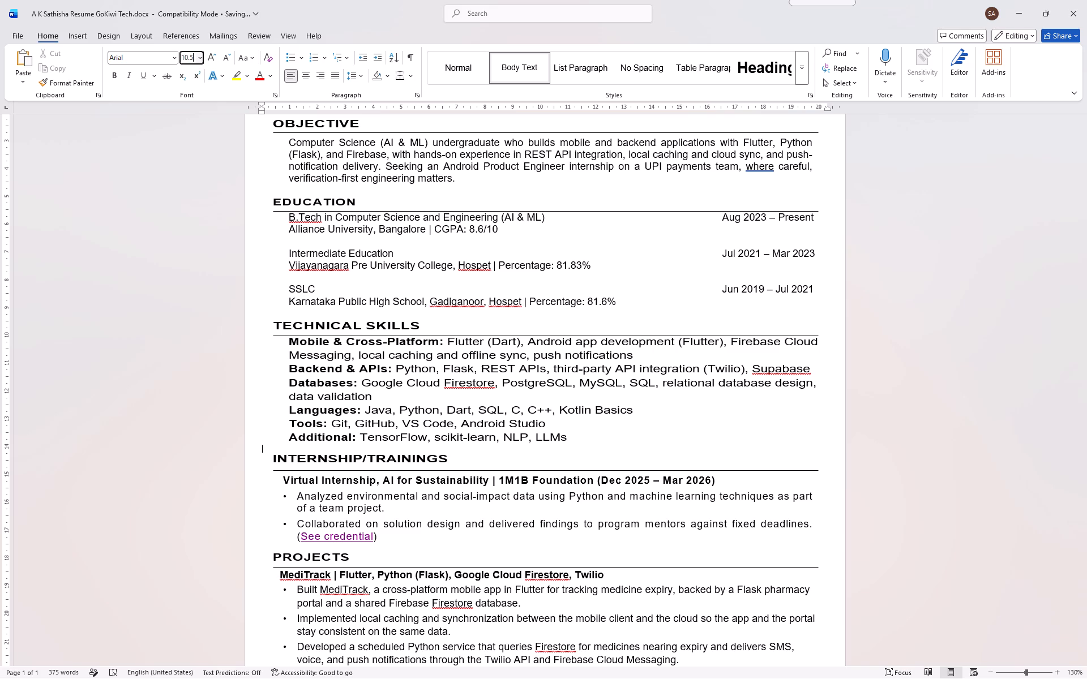
{"action": "key", "text": "Return"}
Set the font size of the blank line above the PROJECTS heading to 10.5.
{"action": "scroll", "coordinate": [277, 143], "scroll_direction": "down", "scroll_amount": 3}
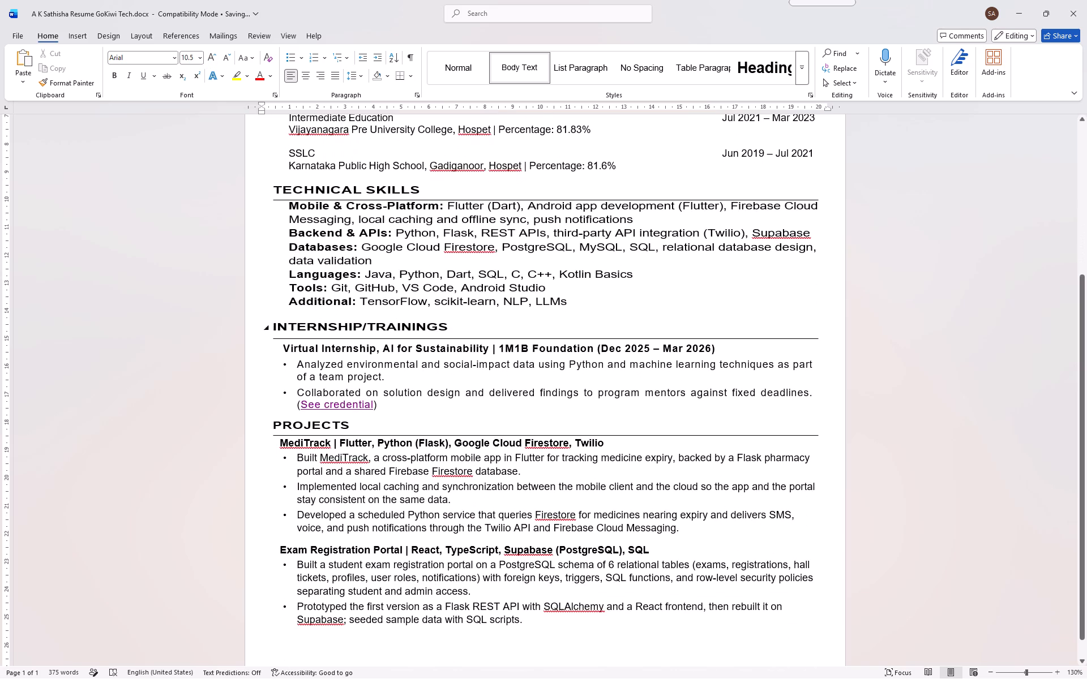
{"action": "left_click", "coordinate": [314, 414]}
{"action": "left_click", "coordinate": [193, 57]}
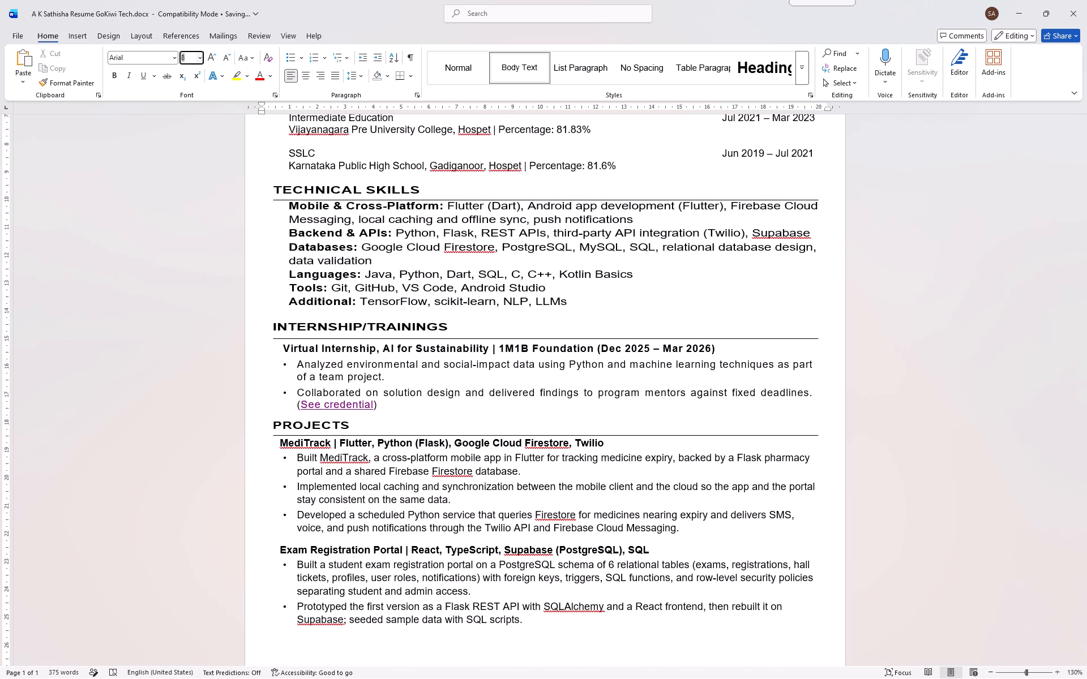
{"action": "key", "text": "1"}
{"action": "key", "text": "0"}
{"action": "key", "text": "period"}
{"action": "key", "text": "5"}
{"action": "key", "text": "Return"}
Replace the small blank line between the MediTrack bullets and the Exam Registration Portal heading with an unbulleted blank line at size 10.5.
{"action": "scroll", "coordinate": [331, 197], "scroll_direction": "down", "scroll_amount": 3}
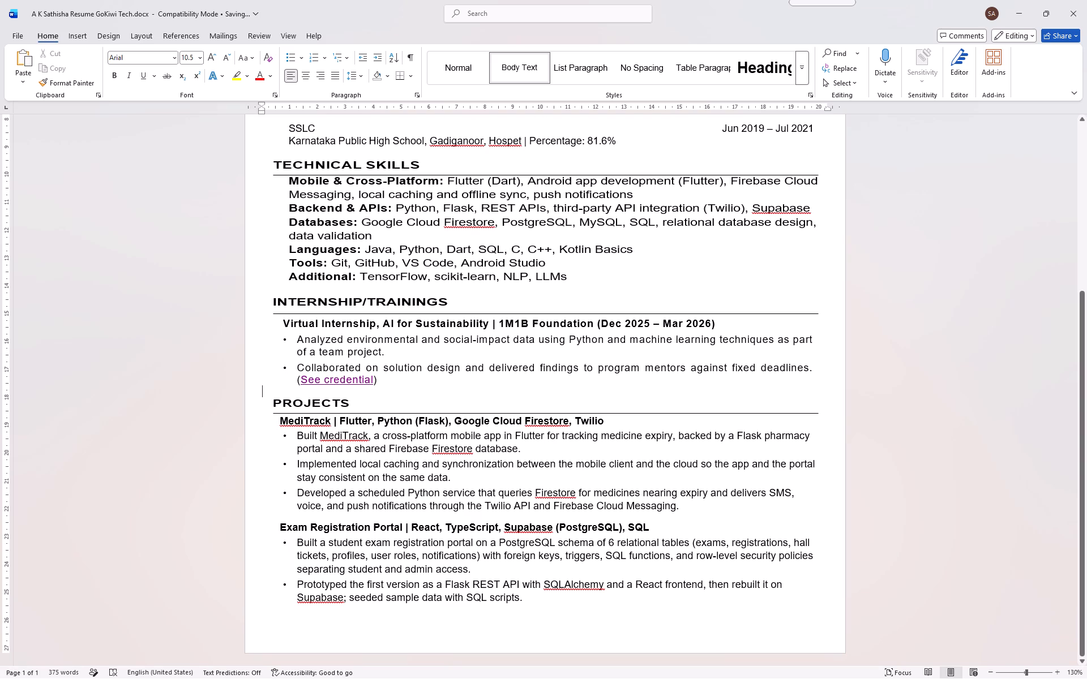
{"action": "left_click", "coordinate": [322, 517]}
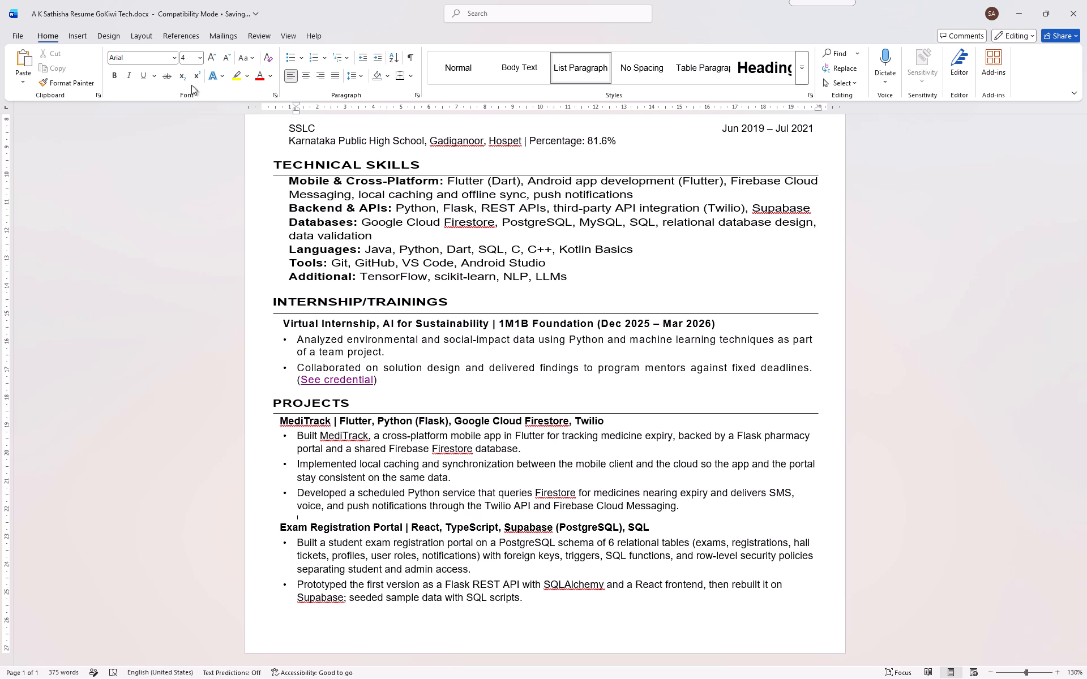
{"action": "triple_click", "coordinate": [210, 58]}
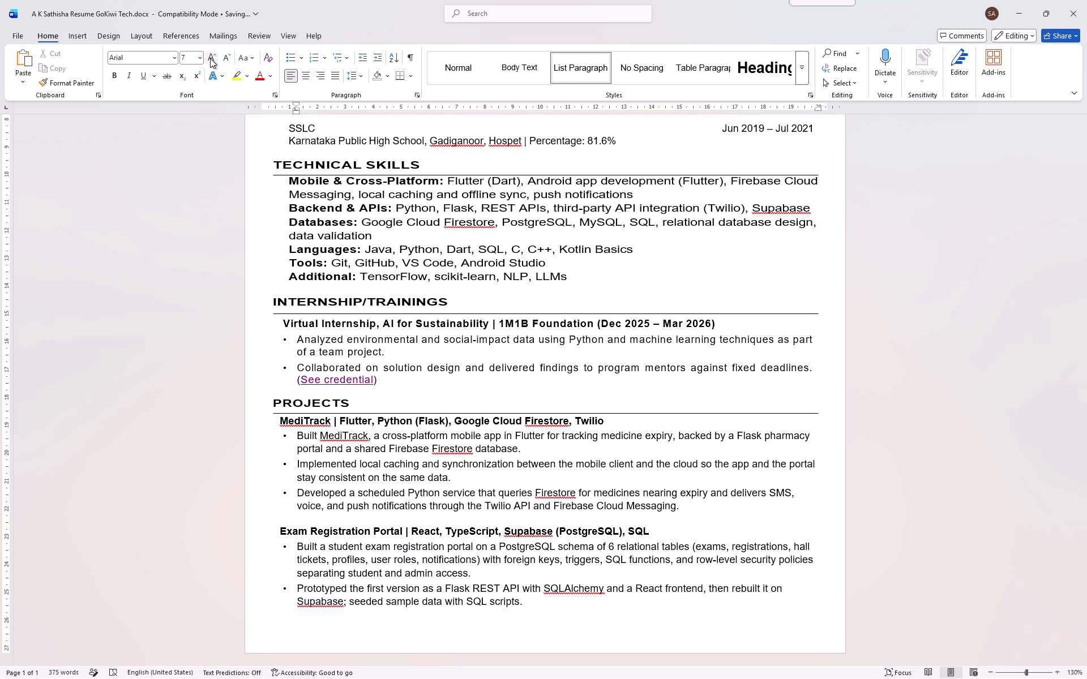
{"action": "left_click", "coordinate": [210, 58]}
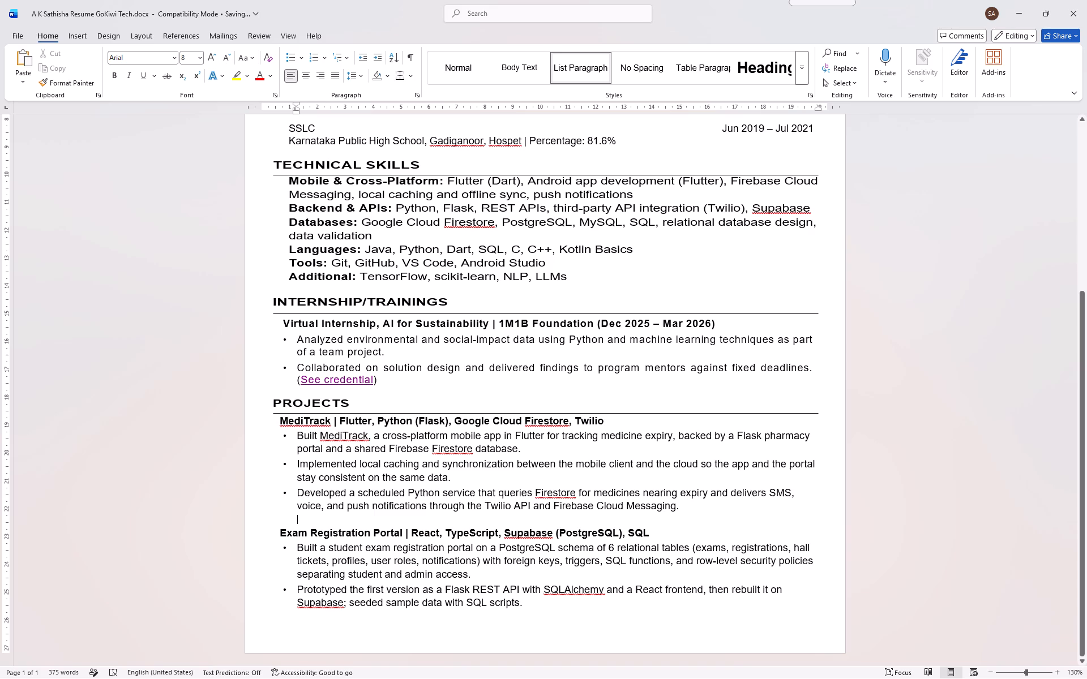
{"action": "key", "text": "BackSpace"}
{"action": "key", "text": "BackSpace"}
{"action": "key", "text": "BackSpace"}
{"action": "key", "text": "Return"}
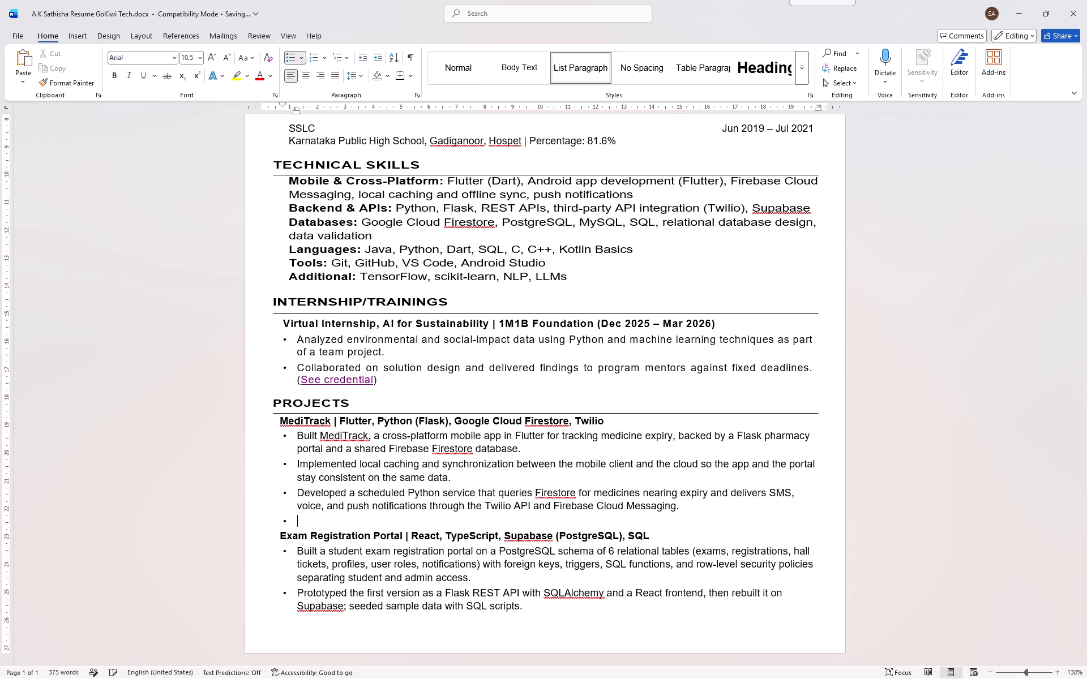
{"action": "key", "text": "BackSpace"}
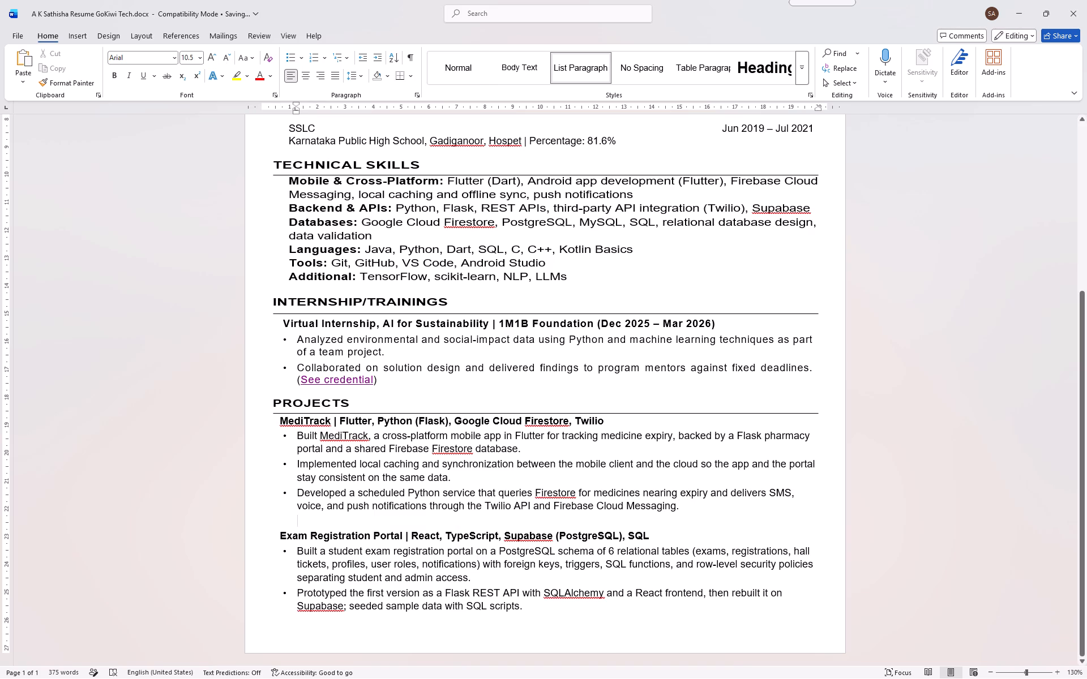
Export the resume as a standard PDF into the Resumes folder, replacing the existing GoKiwi Tech PDF.
{"action": "scroll", "coordinate": [331, 505], "scroll_direction": "down", "scroll_amount": 2}
{"action": "scroll", "coordinate": [340, 496], "scroll_direction": "up", "scroll_amount": 2}
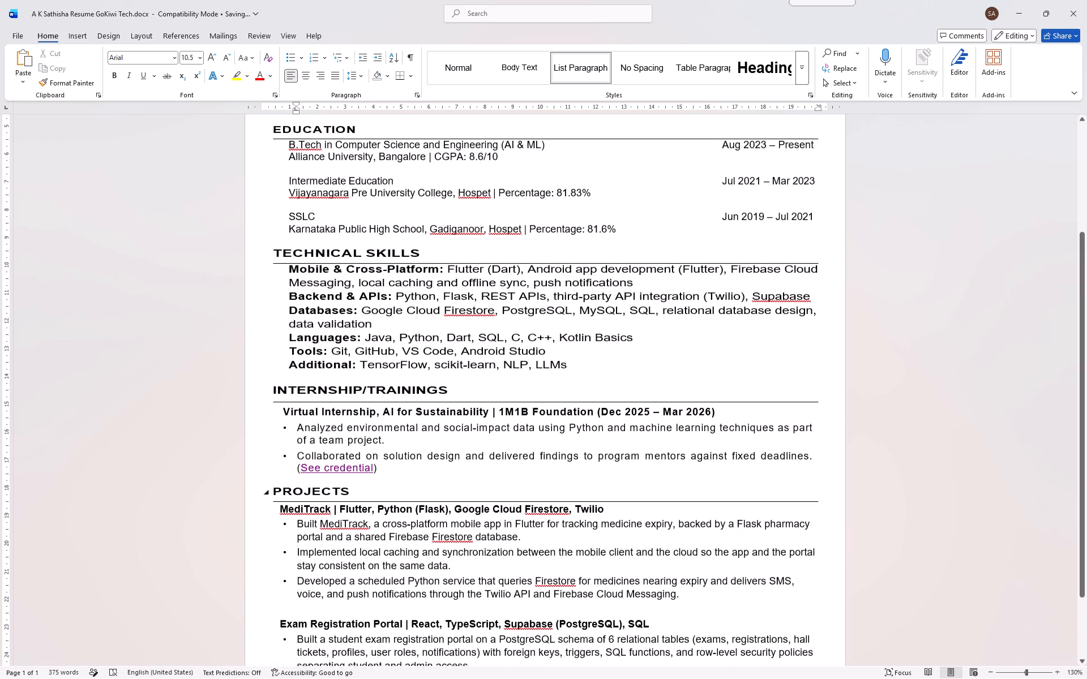
{"action": "left_click", "coordinate": [17, 29]}
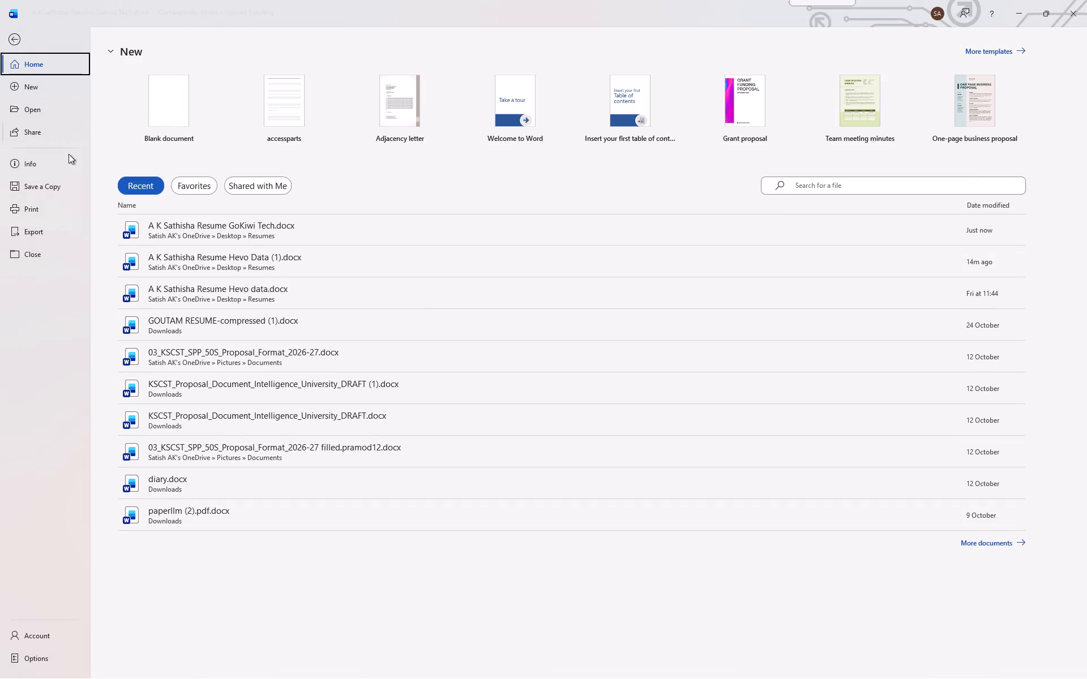
{"action": "left_click", "coordinate": [38, 231]}
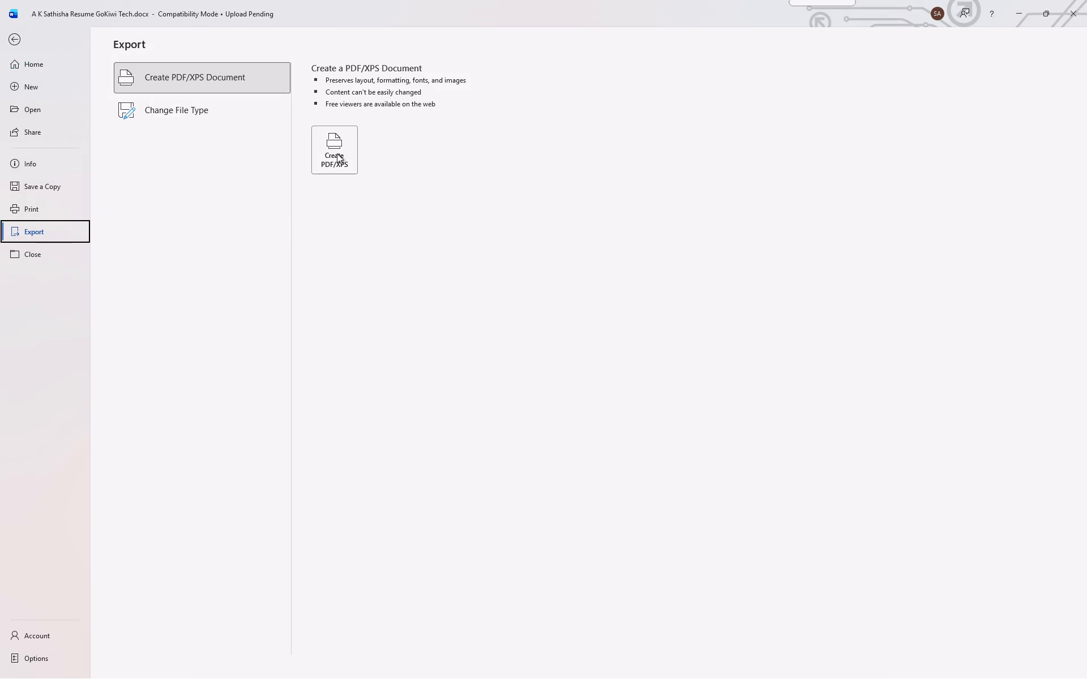
{"action": "left_click", "coordinate": [337, 153]}
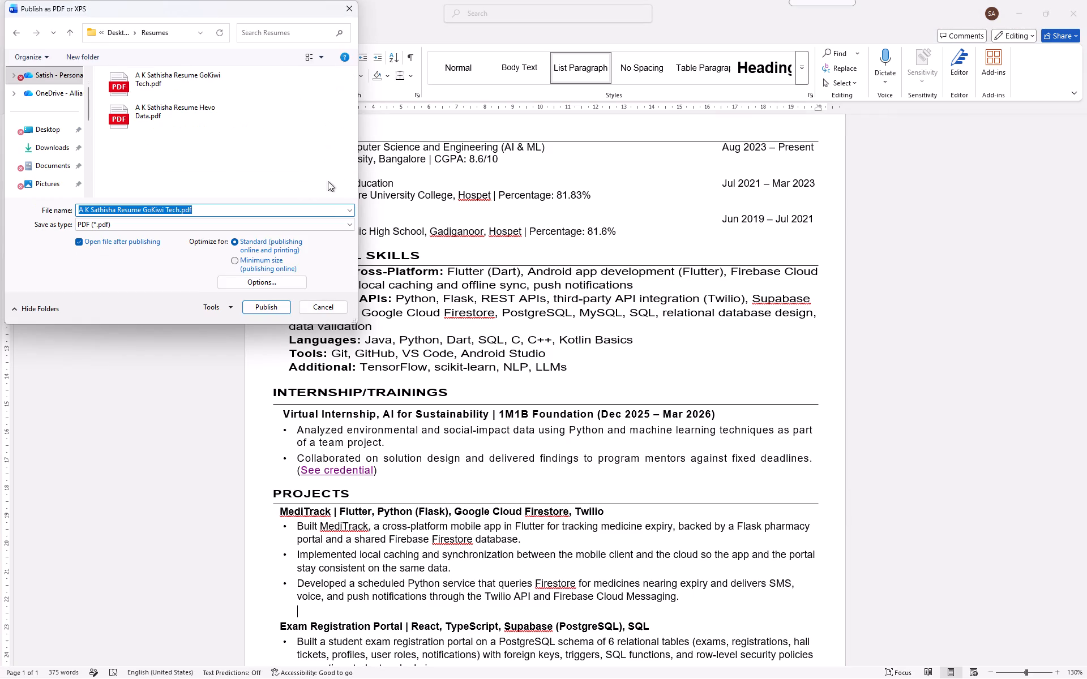
{"action": "left_click", "coordinate": [257, 311]}
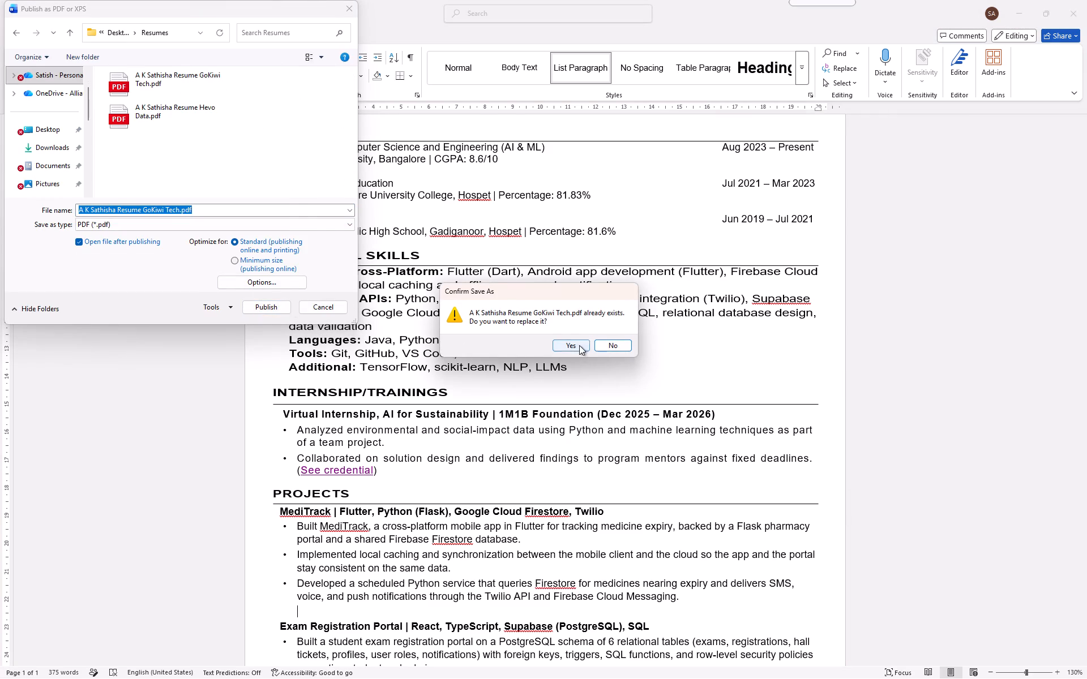
{"action": "left_click", "coordinate": [579, 345]}
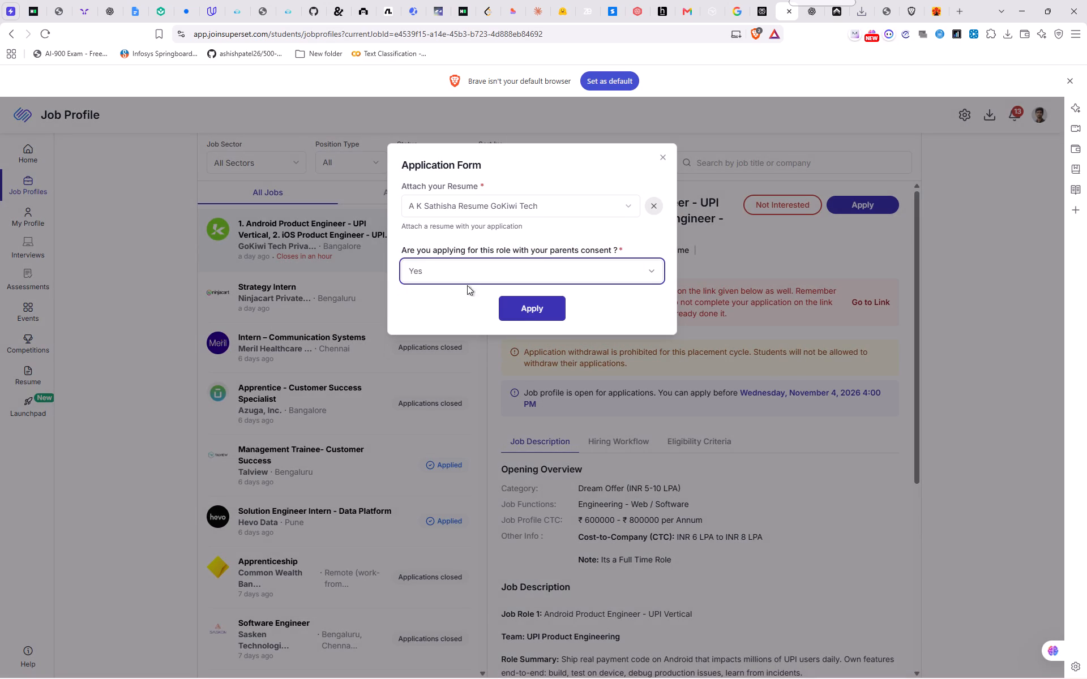
{"action": "left_click", "coordinate": [528, 317]}
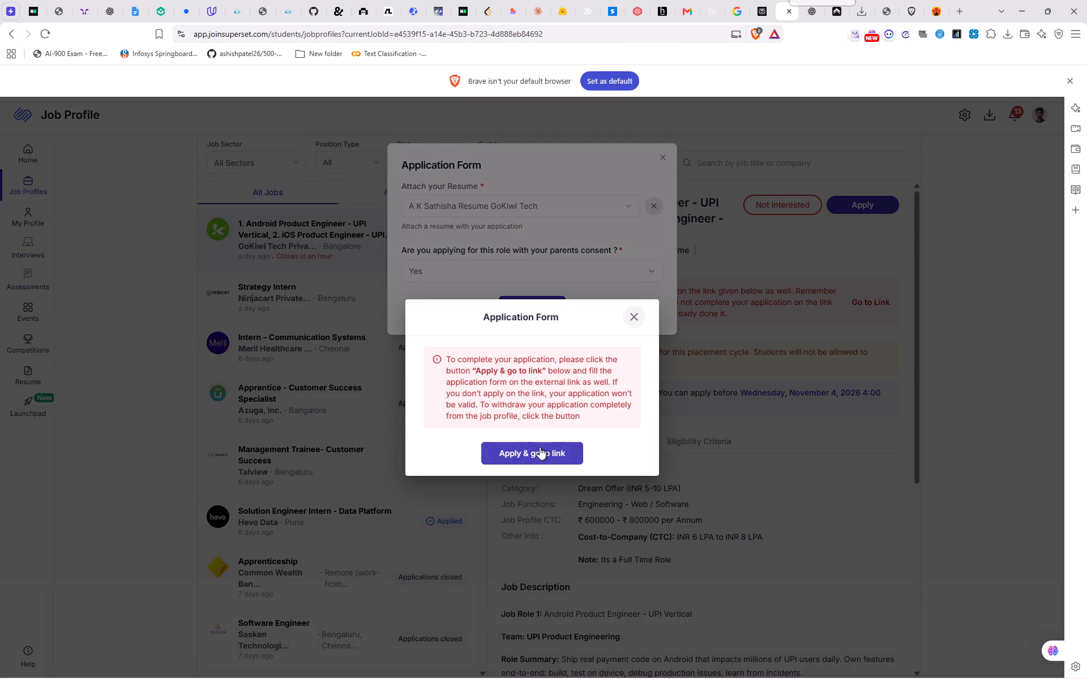
{"action": "left_click", "coordinate": [540, 448]}
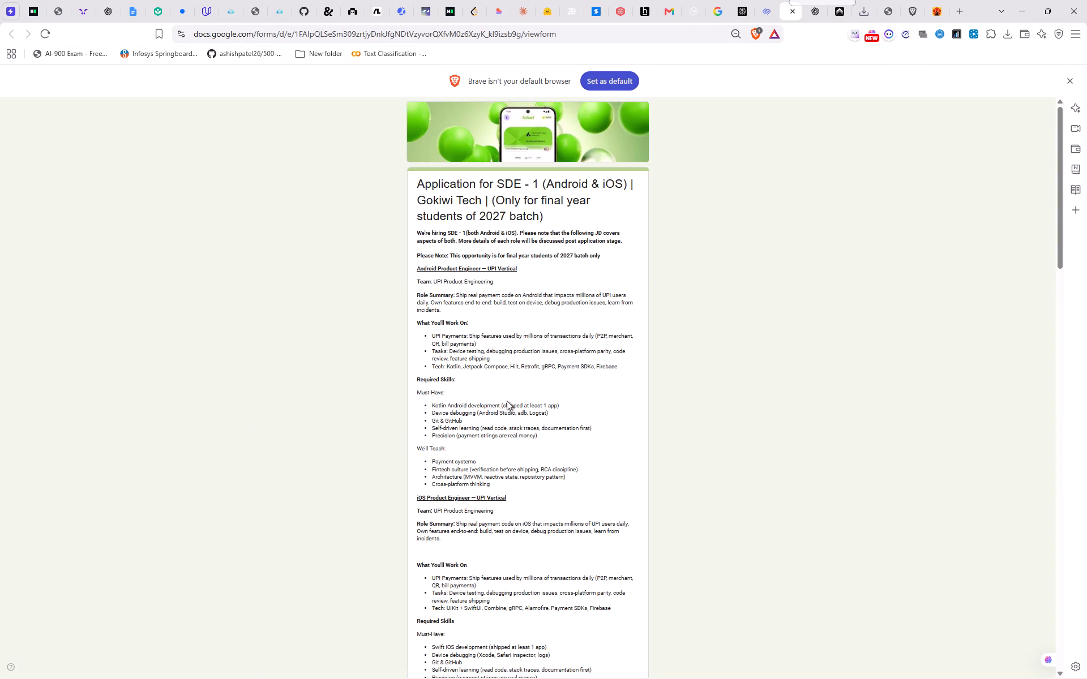
Enter the applicant's name in the Name question of the Gokiwi Tech SDE - 1 application form.
{"action": "scroll", "coordinate": [503, 439], "scroll_direction": "down", "scroll_amount": 2}
{"action": "scroll", "coordinate": [503, 439], "scroll_direction": "up", "scroll_amount": 2}
{"action": "scroll", "coordinate": [503, 439], "scroll_direction": "down", "scroll_amount": 1}
{"action": "scroll", "coordinate": [506, 436], "scroll_direction": "up", "scroll_amount": 1}
{"action": "scroll", "coordinate": [506, 436], "scroll_direction": "down", "scroll_amount": 7}
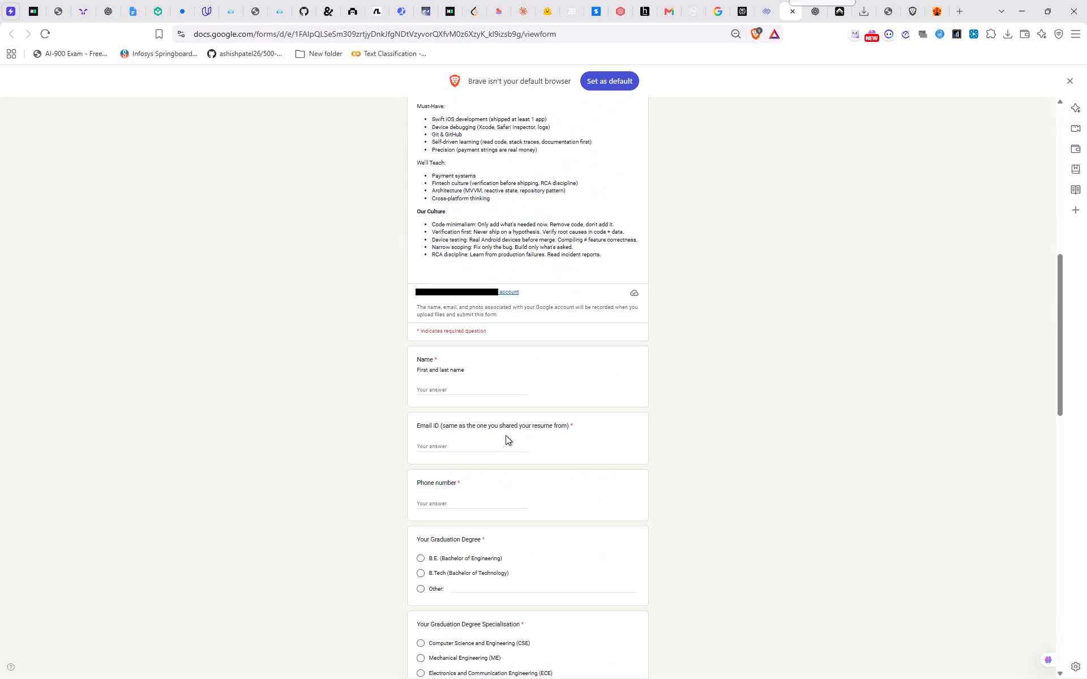
{"action": "left_click", "coordinate": [466, 385]}
{"action": "key", "text": "shift+a"}
{"action": "key", "text": "space"}
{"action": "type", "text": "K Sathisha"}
Enter the applicant's email address in the Email ID question.
{"action": "left_click", "coordinate": [474, 441]}
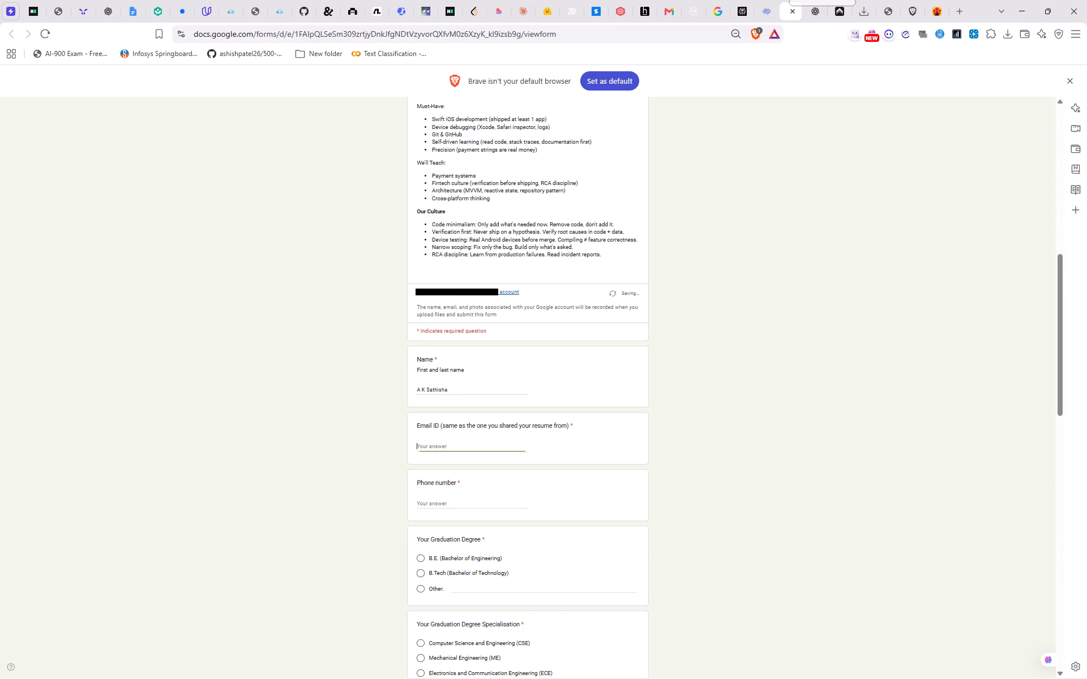
{"action": "type", "text": "sa"}
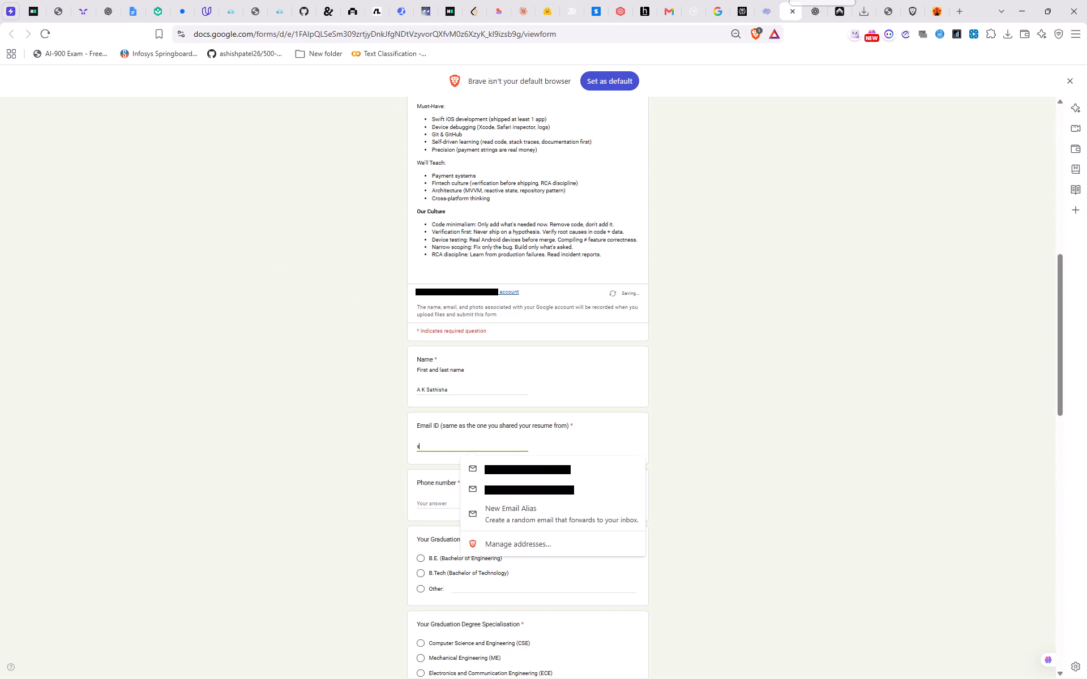
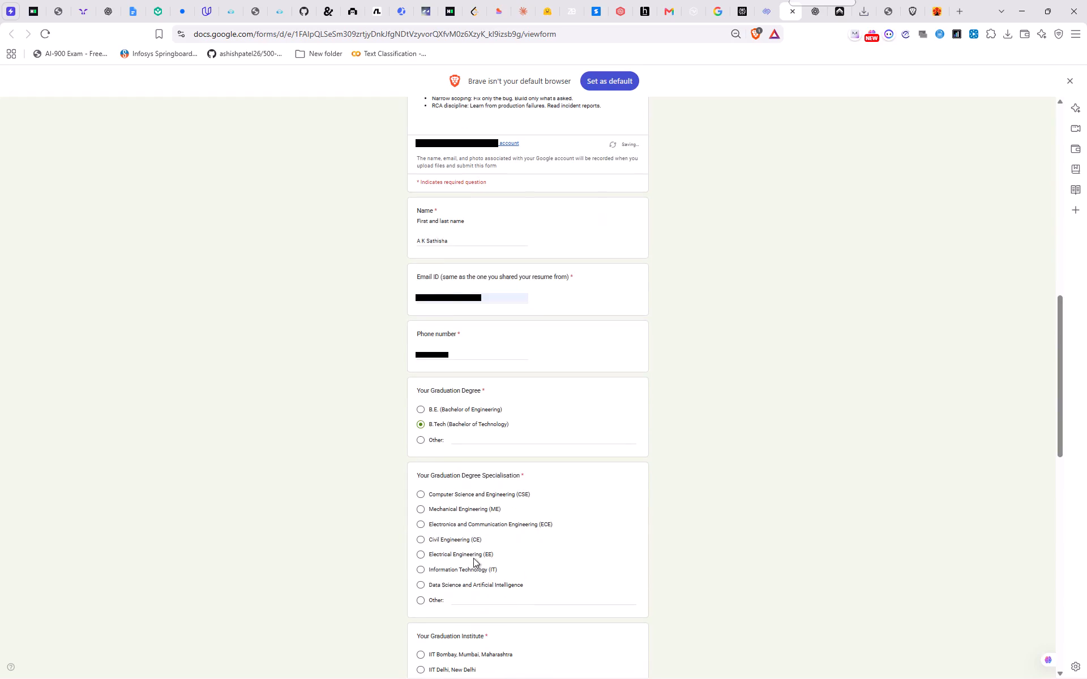
Set the graduation degree specialisation to Computer Science and Engineering (CSE) and the graduation institute to Other: Alliance University.
{"action": "left_click", "coordinate": [487, 493]}
{"action": "scroll", "coordinate": [507, 549], "scroll_direction": "down", "scroll_amount": 3}
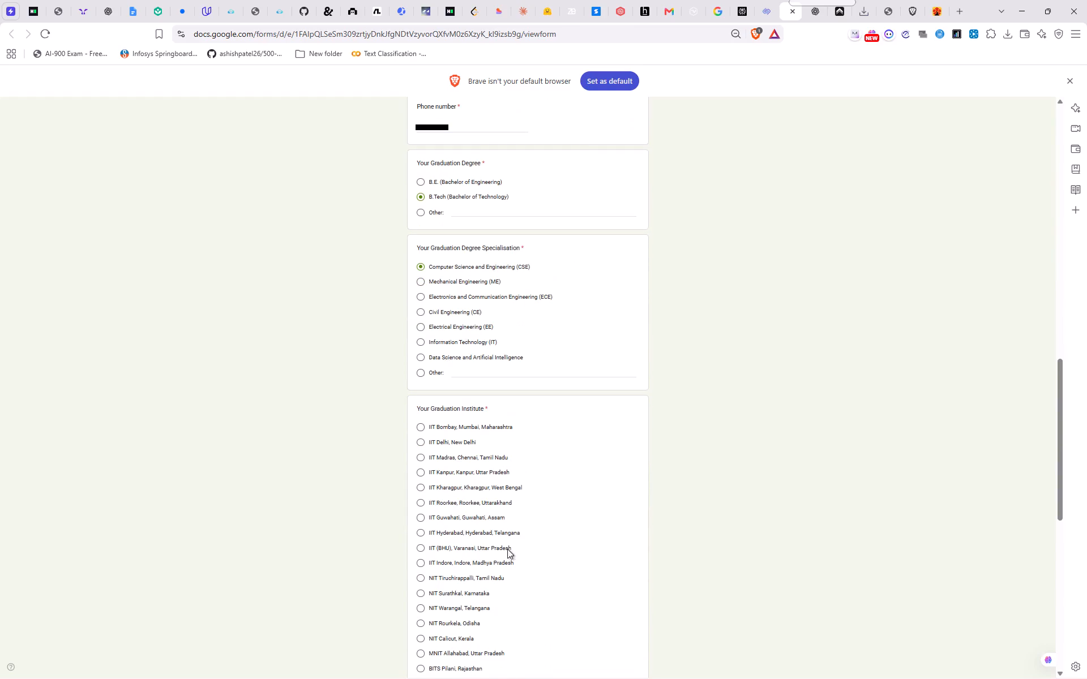
{"action": "scroll", "coordinate": [473, 452], "scroll_direction": "down", "scroll_amount": 2}
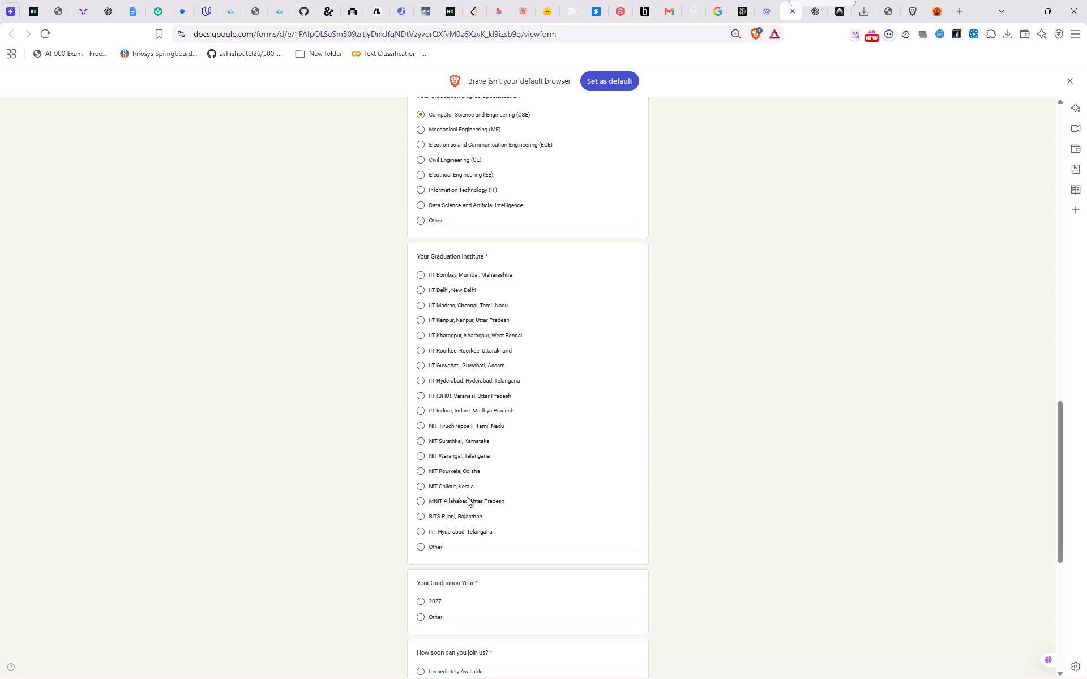
{"action": "left_click", "coordinate": [472, 547]}
{"action": "type", "text": "Alliance Univer"}
{"action": "type", "text": "sity"}
Set the graduation year to 2027 and answer the joining availability question with Immediately Available.
{"action": "scroll", "coordinate": [520, 488], "scroll_direction": "down", "scroll_amount": 2}
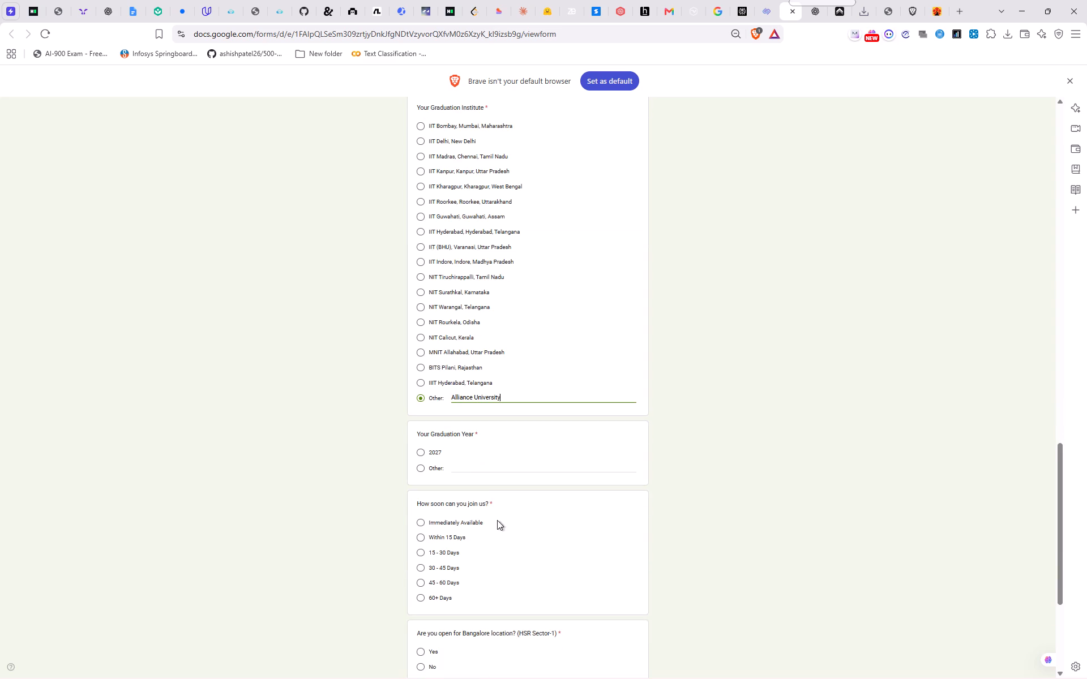
{"action": "left_click", "coordinate": [423, 443]}
{"action": "left_click", "coordinate": [421, 448]}
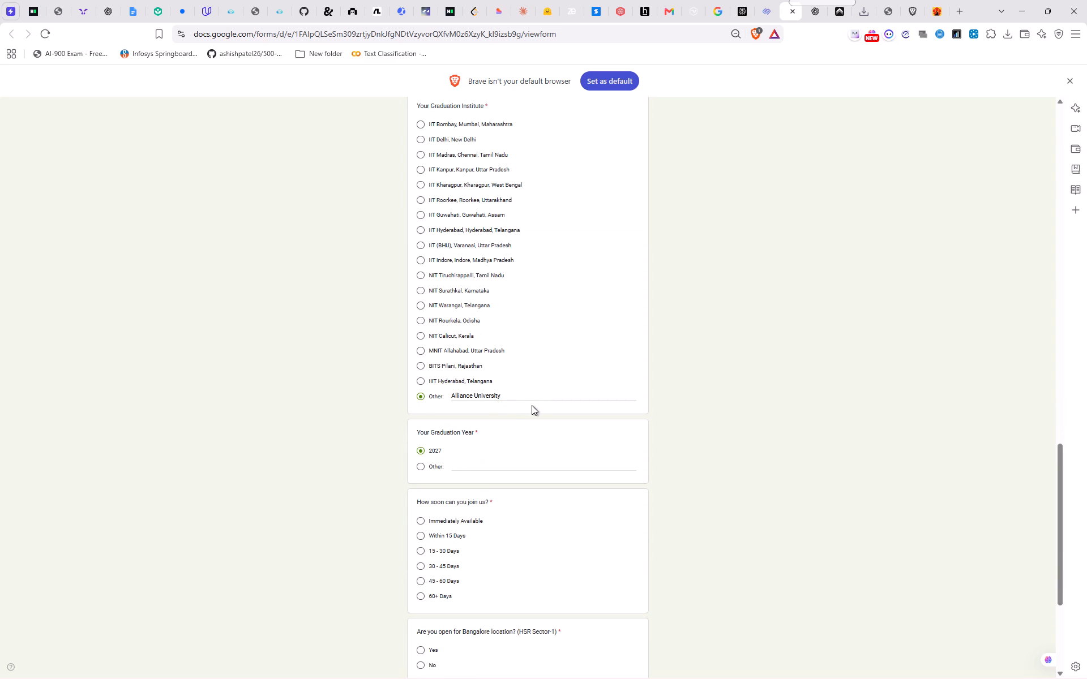
{"action": "scroll", "coordinate": [532, 406], "scroll_direction": "down", "scroll_amount": 1}
{"action": "scroll", "coordinate": [532, 406], "scroll_direction": "up", "scroll_amount": 1}
{"action": "scroll", "coordinate": [532, 406], "scroll_direction": "down", "scroll_amount": 1}
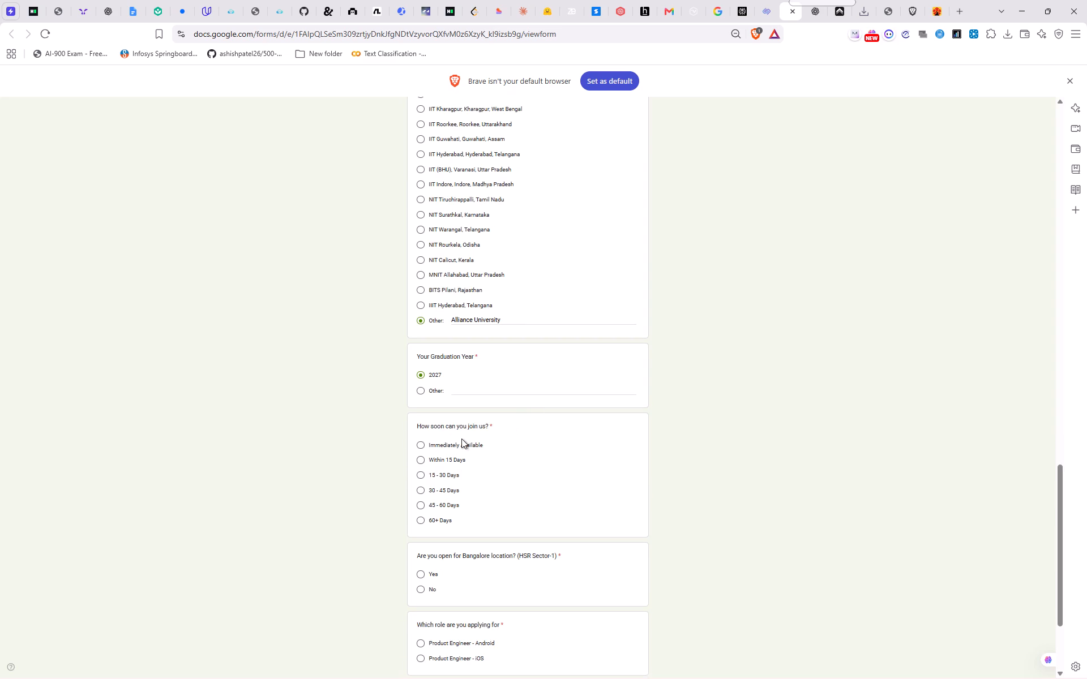
{"action": "left_click", "coordinate": [441, 444]}
Answer Yes to the Bangelore location question and choose Product Engineer - Android as the role applied for.
{"action": "scroll", "coordinate": [466, 472], "scroll_direction": "down", "scroll_amount": 2}
{"action": "scroll", "coordinate": [467, 472], "scroll_direction": "up", "scroll_amount": 1}
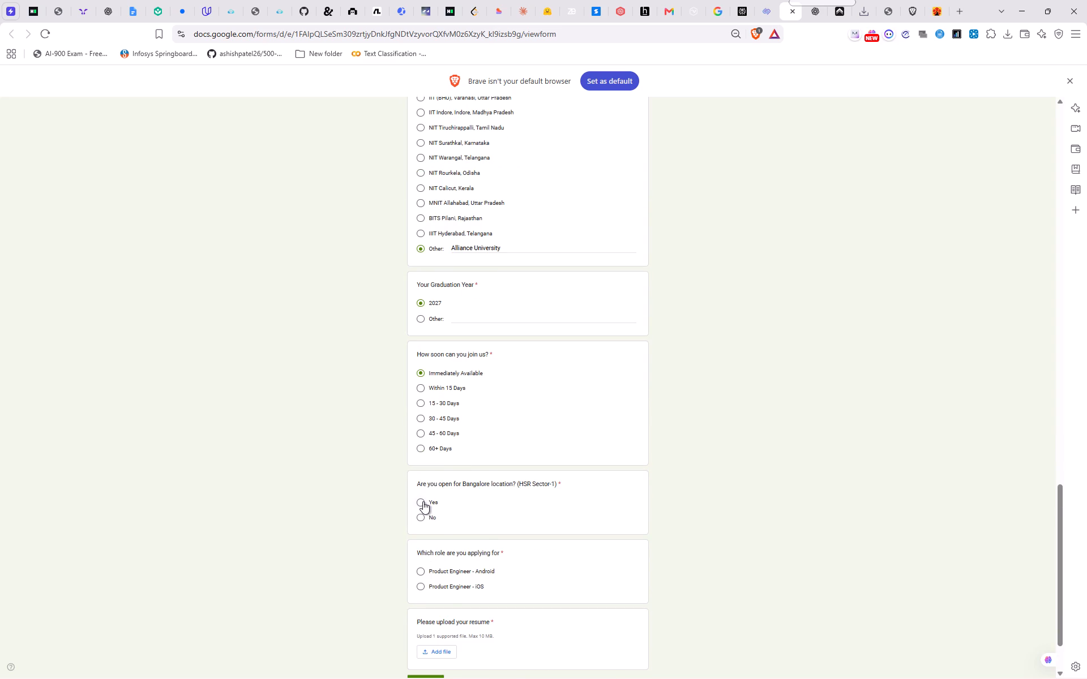
{"action": "left_click", "coordinate": [424, 506]}
{"action": "scroll", "coordinate": [469, 515], "scroll_direction": "up", "scroll_amount": 2}
{"action": "scroll", "coordinate": [469, 515], "scroll_direction": "down", "scroll_amount": 3}
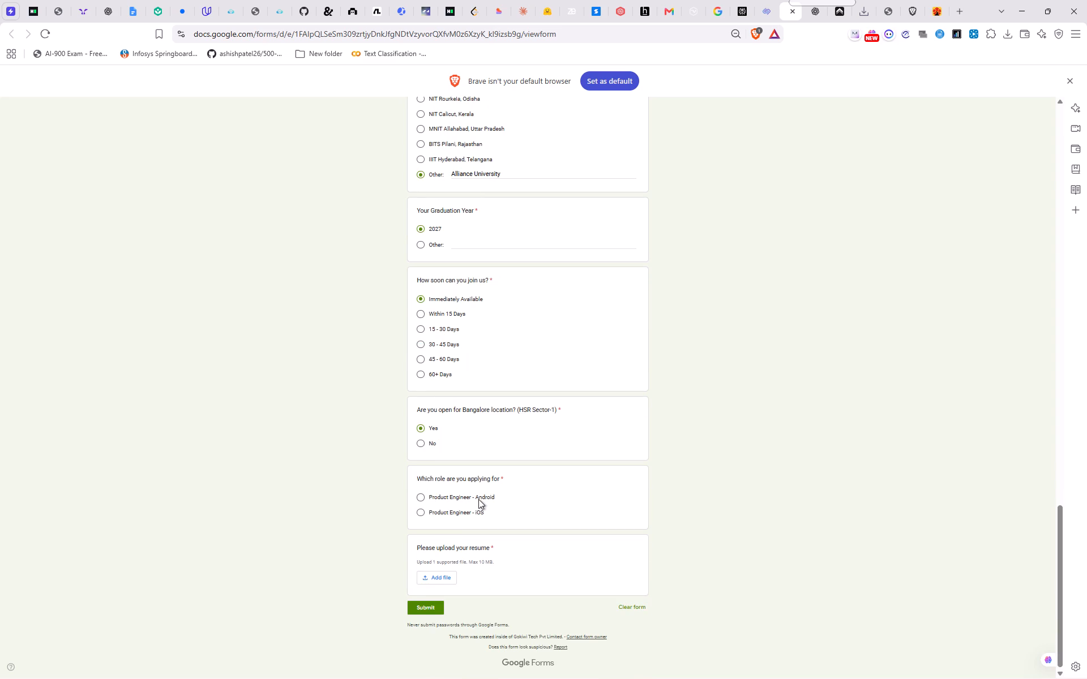
{"action": "left_click", "coordinate": [478, 499]}
Upload the GoKiwi Tech resume PDF from the Resumes folder to the resume question.
{"action": "left_click", "coordinate": [436, 573]}
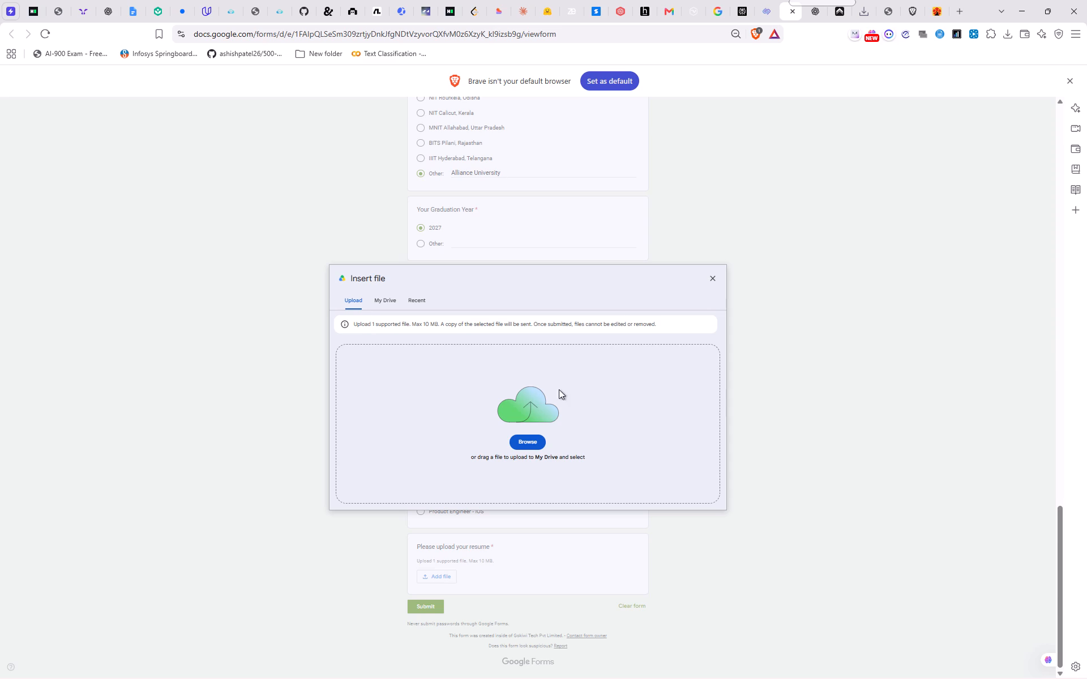
{"action": "left_click", "coordinate": [530, 440]}
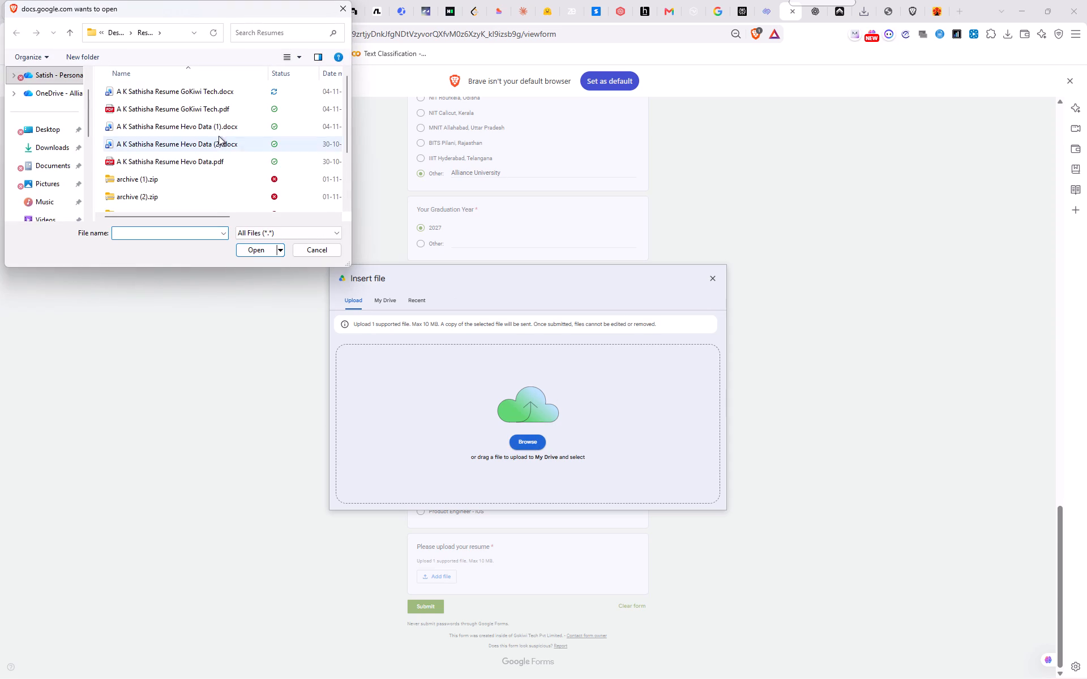
{"action": "double_click", "coordinate": [206, 109]}
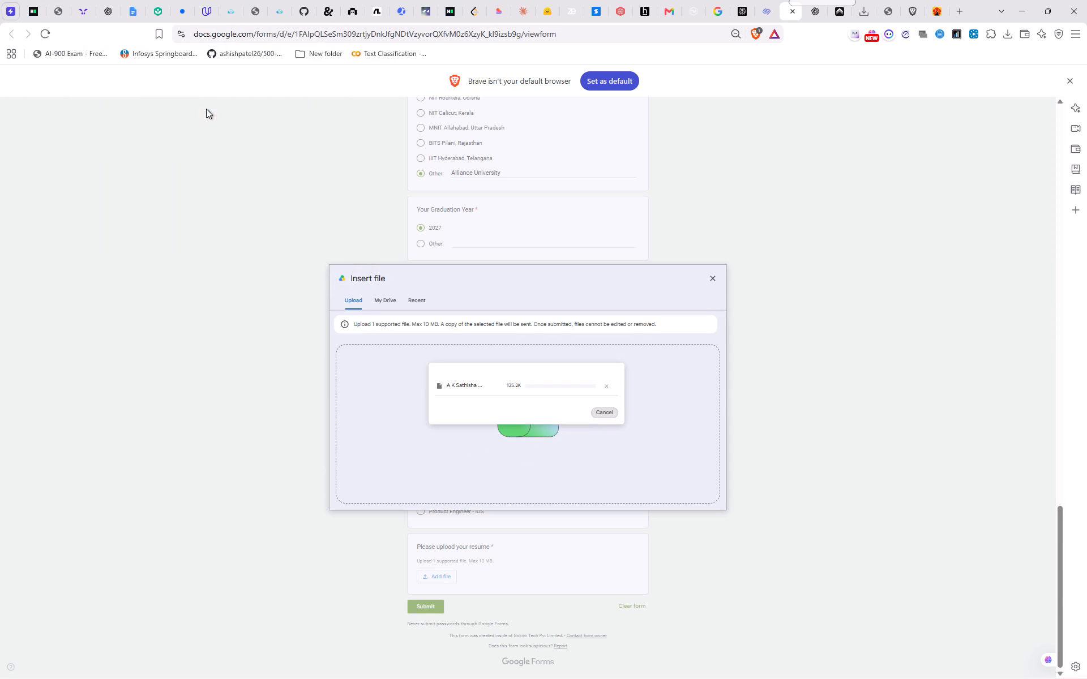
Submit the completed Gokiwi Tech application form.
{"action": "scroll", "coordinate": [736, 407], "scroll_direction": "down", "scroll_amount": 2}
{"action": "left_click", "coordinate": [413, 611]}
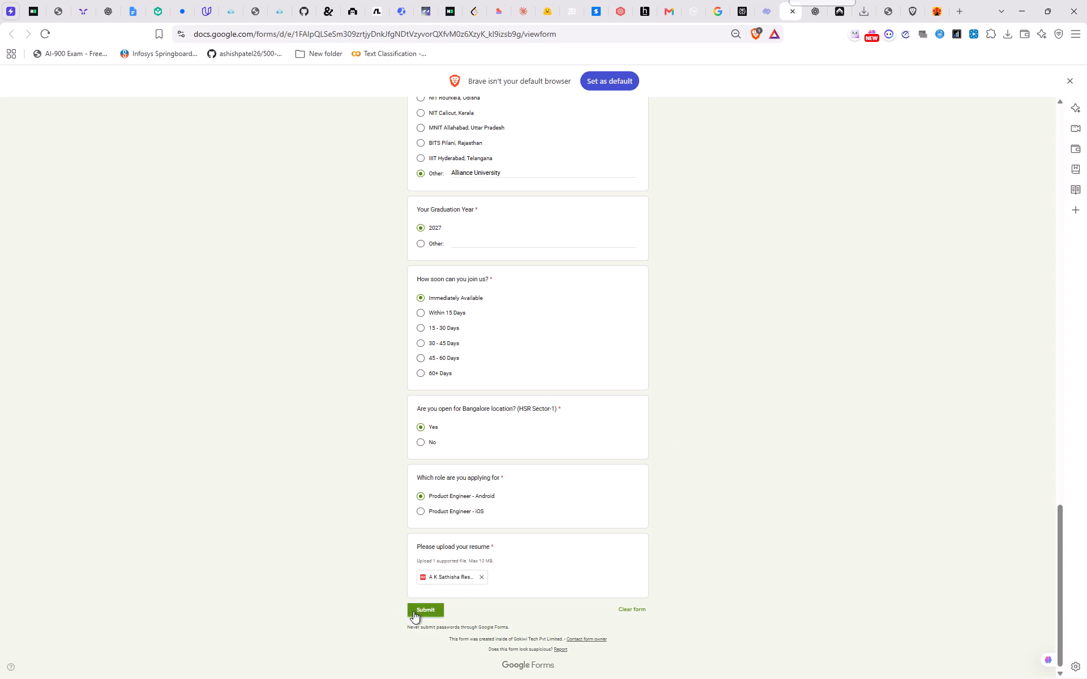
{"action": "scroll", "coordinate": [541, 369], "scroll_direction": "up", "scroll_amount": 1}
{"action": "scroll", "coordinate": [541, 369], "scroll_direction": "down", "scroll_amount": 1}
{"action": "scroll", "coordinate": [541, 369], "scroll_direction": "up", "scroll_amount": 2}
{"action": "scroll", "coordinate": [542, 369], "scroll_direction": "down", "scroll_amount": 1}
{"action": "scroll", "coordinate": [542, 369], "scroll_direction": "up", "scroll_amount": 2}
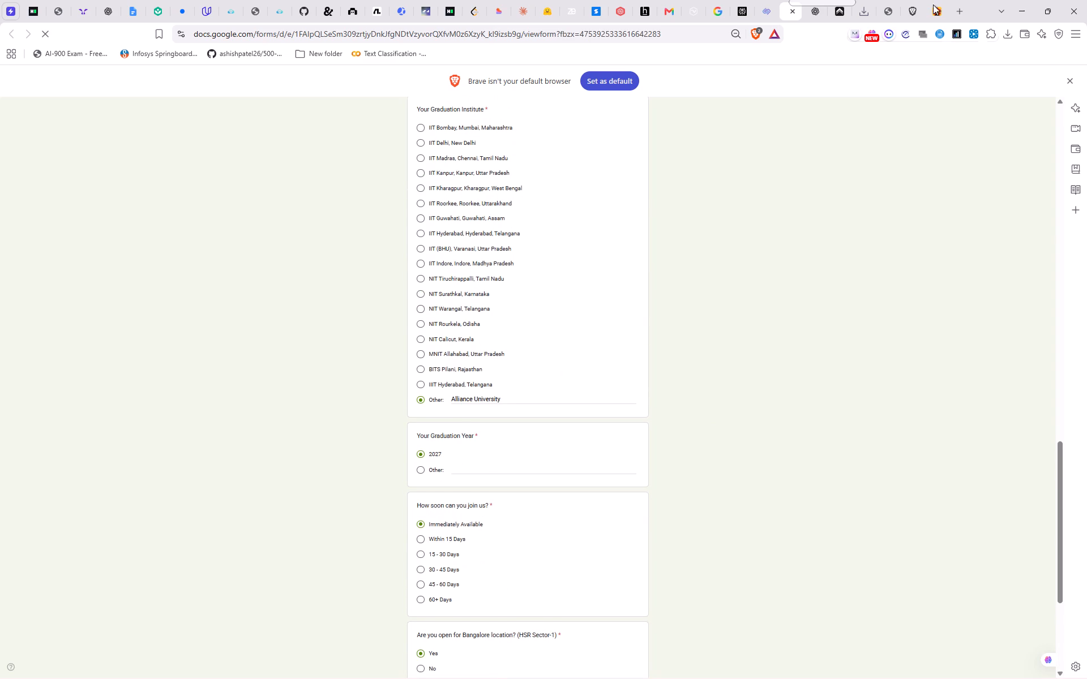
Return to the GoKiwi Tech job profile on Superset and close the browser window.
{"action": "left_click", "coordinate": [761, 9]}
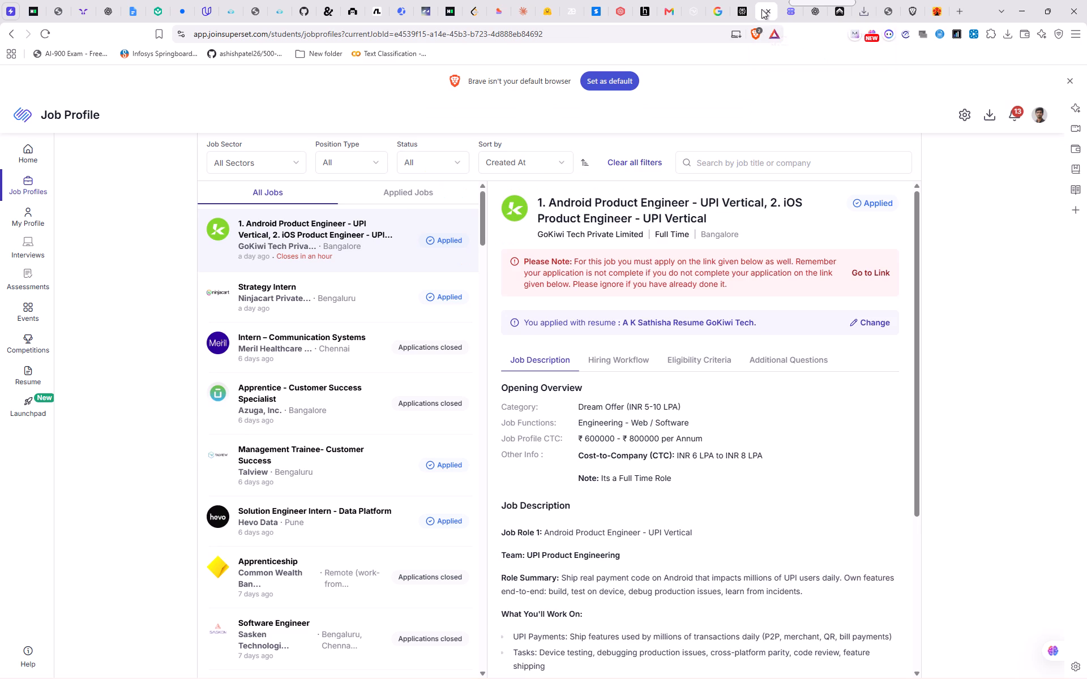
{"action": "left_click", "coordinate": [1086, 0]}
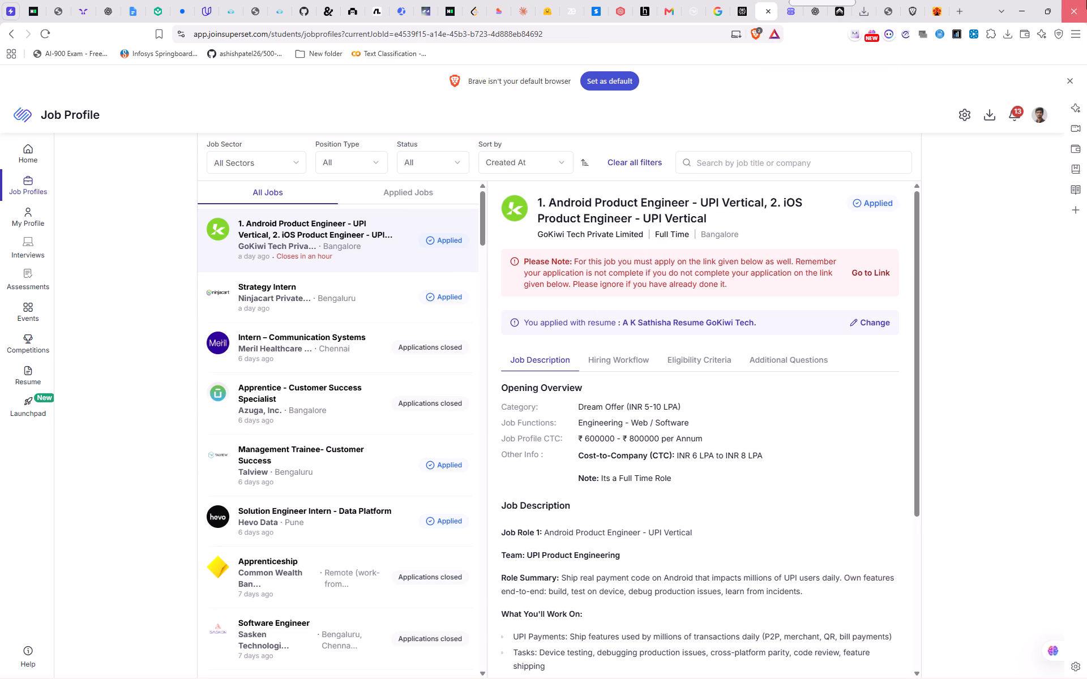